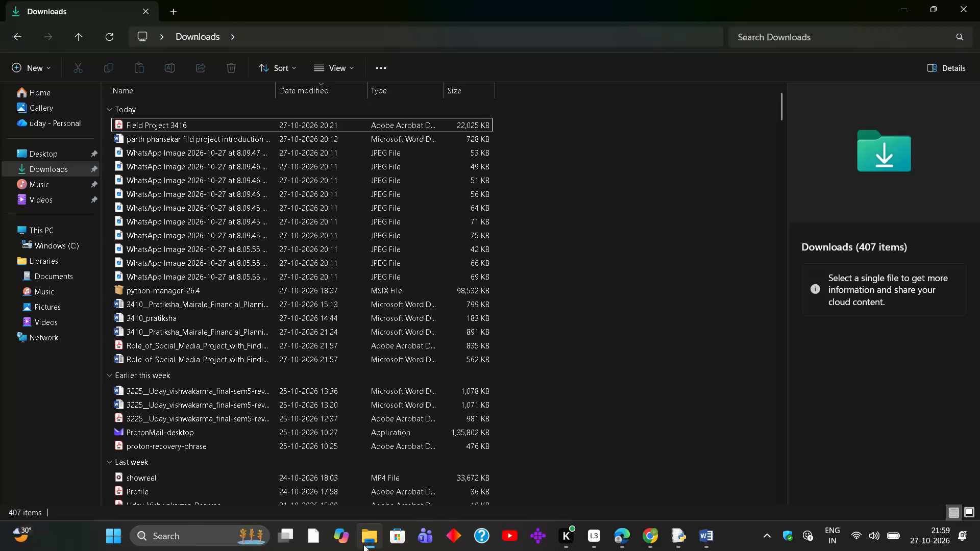
Open the Word document Role_of_Social_Media_Project_with_Findings_Suggestions_Conclusion from the Downloads folder and enable editing.
{"action": "scroll", "coordinate": [249, 140], "scroll_direction": "up", "scroll_amount": 3}
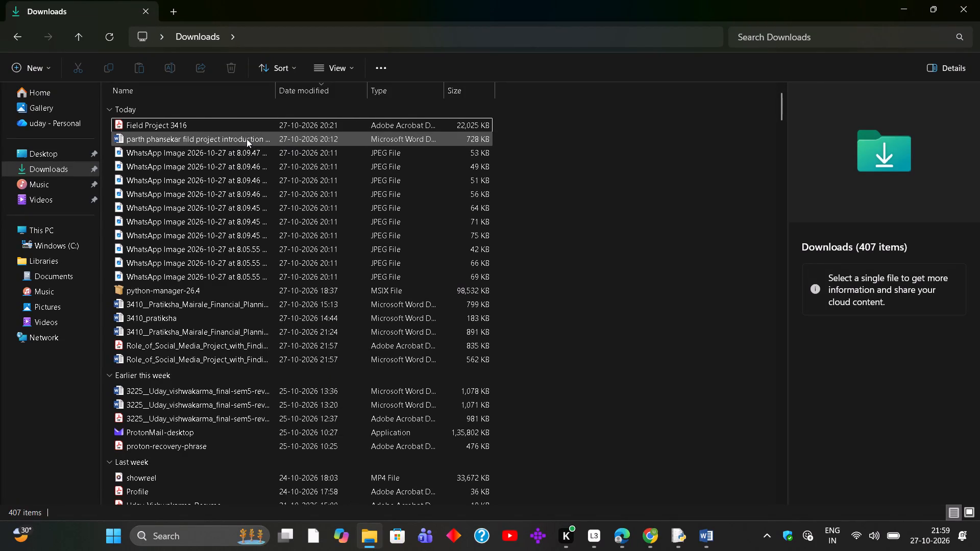
{"action": "scroll", "coordinate": [238, 138], "scroll_direction": "up", "scroll_amount": 2}
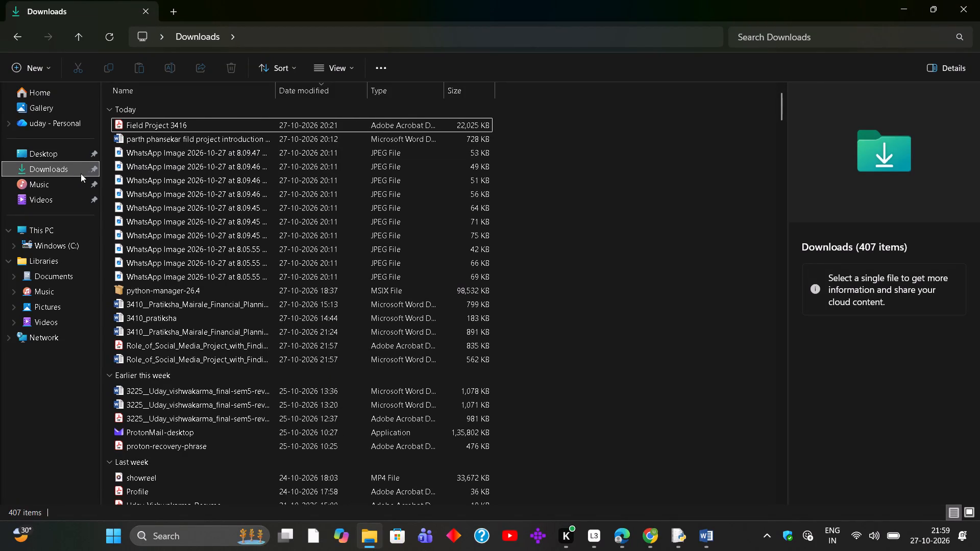
{"action": "left_click", "coordinate": [72, 168]}
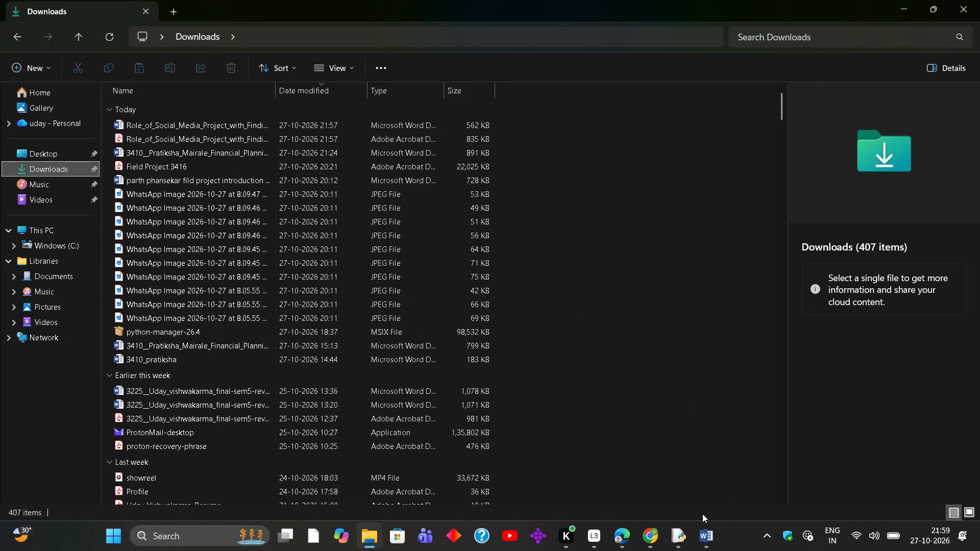
{"action": "scroll", "coordinate": [391, 189], "scroll_direction": "up", "scroll_amount": 5}
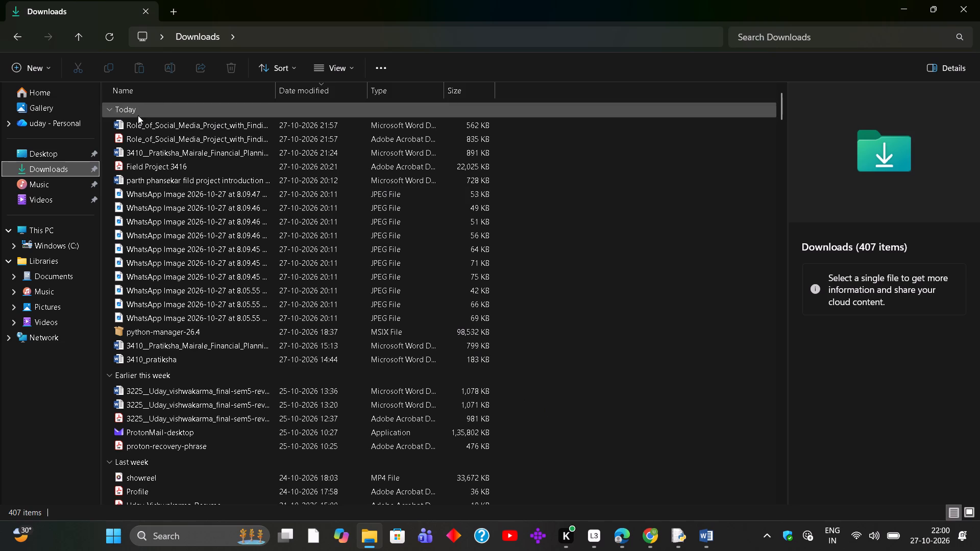
{"action": "left_click", "coordinate": [188, 123]}
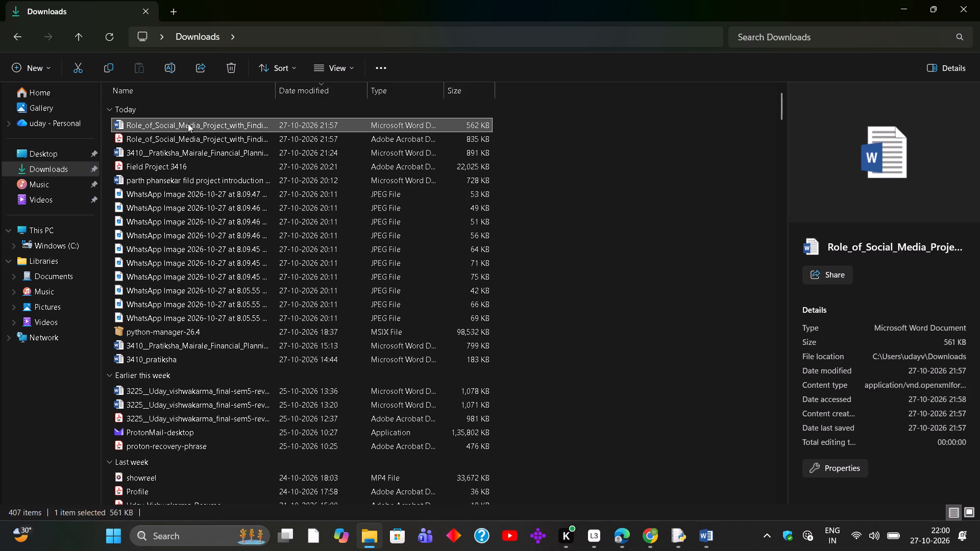
{"action": "left_click", "coordinate": [188, 123]}
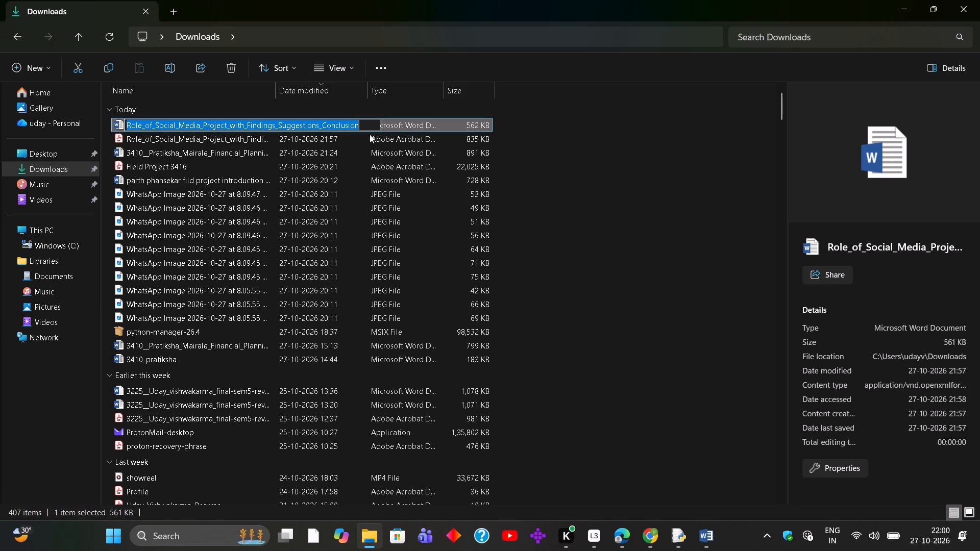
{"action": "left_click", "coordinate": [419, 120]}
{"action": "left_click", "coordinate": [419, 120]}
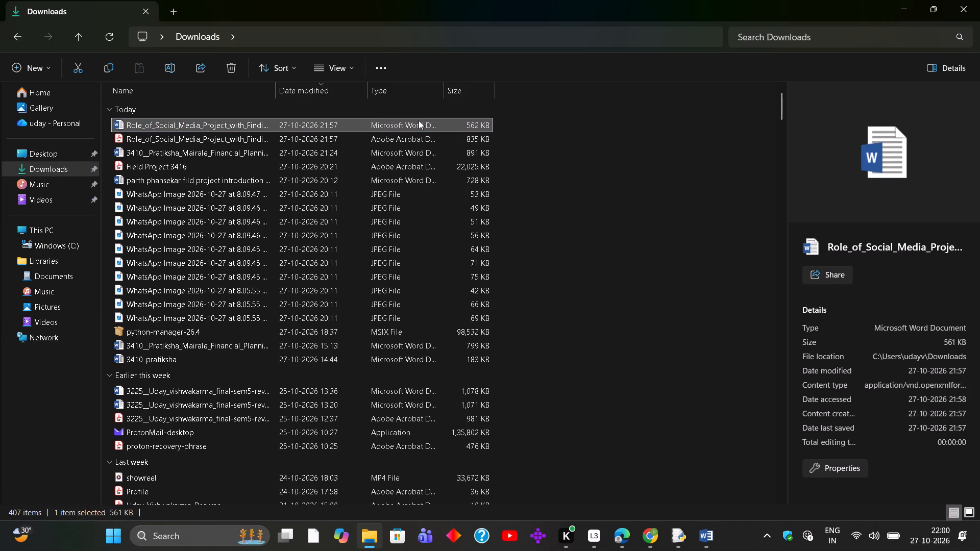
{"action": "double_click", "coordinate": [348, 125]}
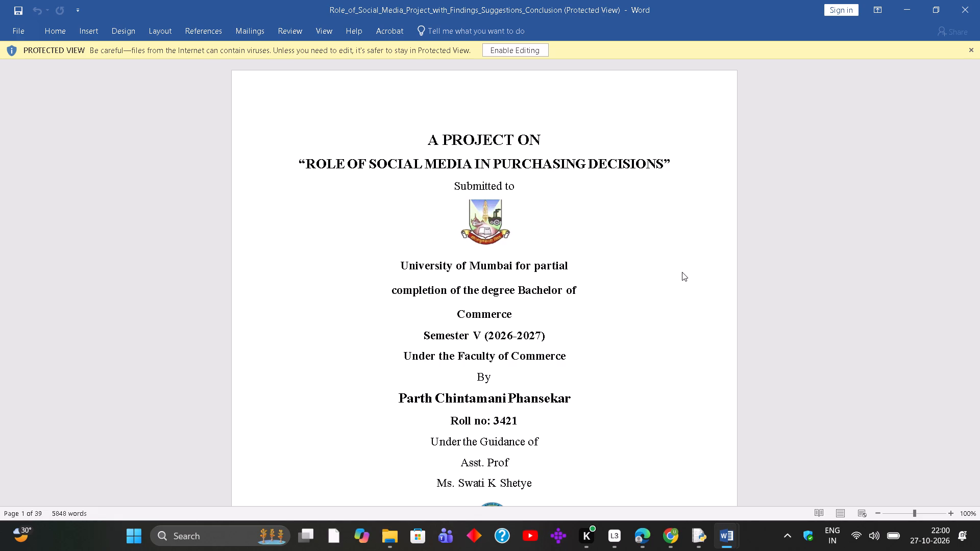
{"action": "left_click", "coordinate": [509, 52]}
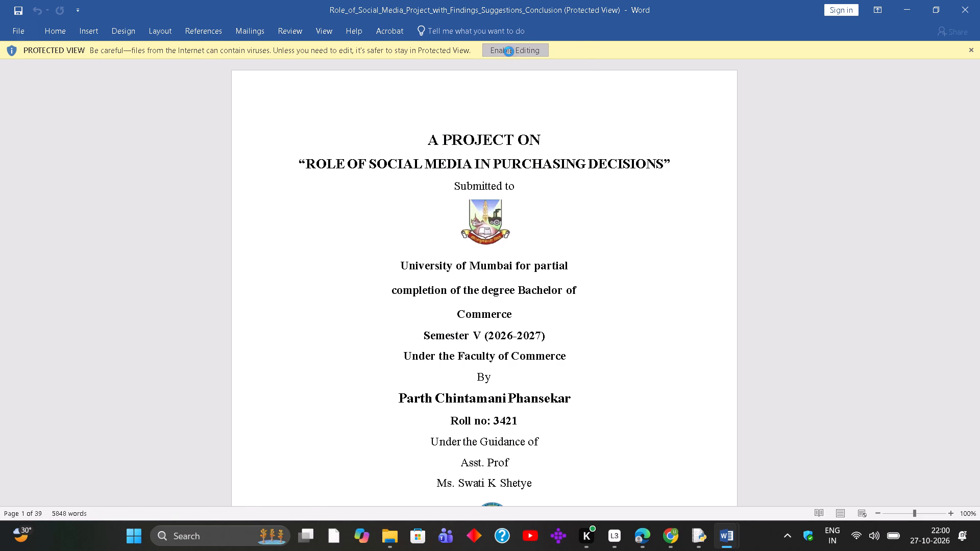
Set the font of the three body paragraphs under the CONCLUSION heading to Times New Roman.
{"action": "scroll", "coordinate": [528, 220], "scroll_direction": "down", "scroll_amount": 12}
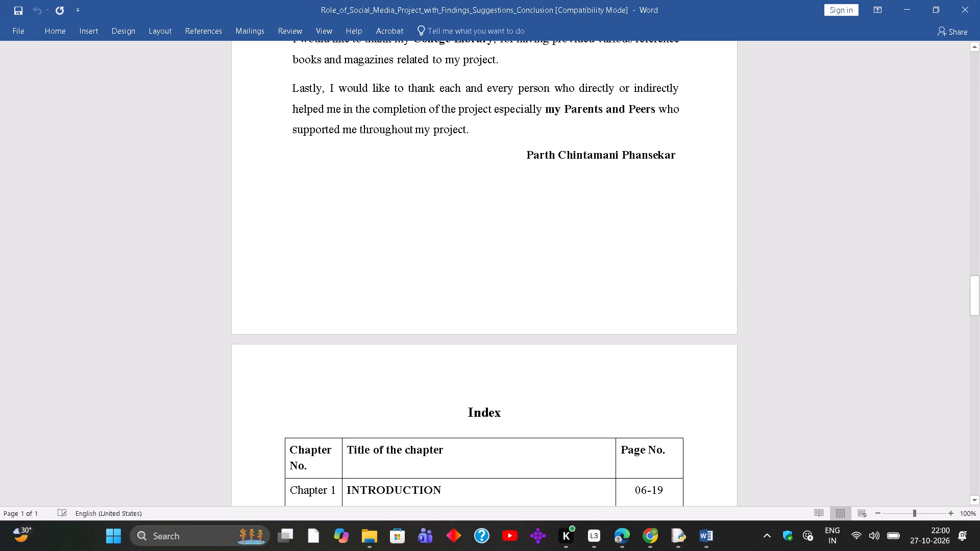
{"action": "scroll", "coordinate": [528, 220], "scroll_direction": "down", "scroll_amount": 9}
{"action": "scroll", "coordinate": [528, 220], "scroll_direction": "down", "scroll_amount": 20}
{"action": "scroll", "coordinate": [528, 220], "scroll_direction": "down", "scroll_amount": 20}
{"action": "scroll", "coordinate": [528, 220], "scroll_direction": "down", "scroll_amount": 20}
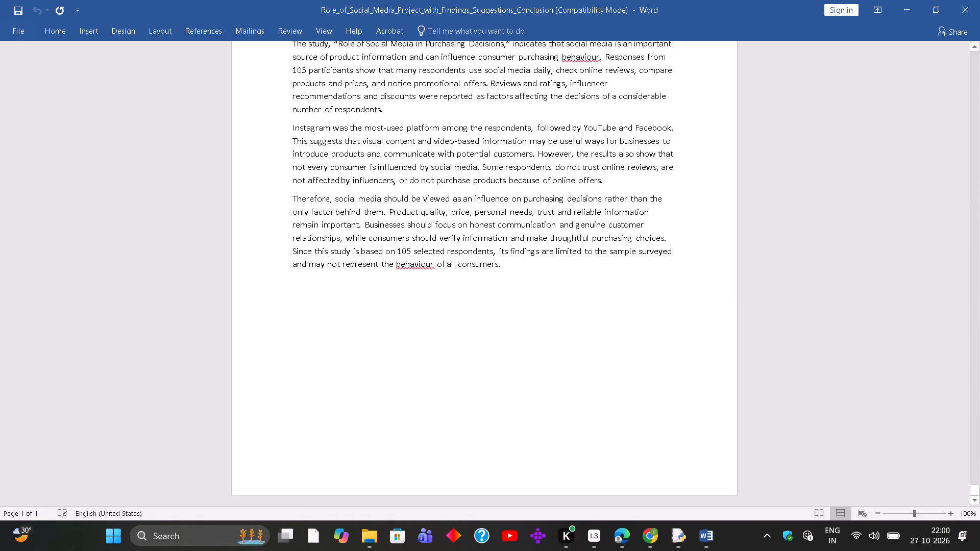
{"action": "scroll", "coordinate": [446, 319], "scroll_direction": "right", "scroll_amount": 1}
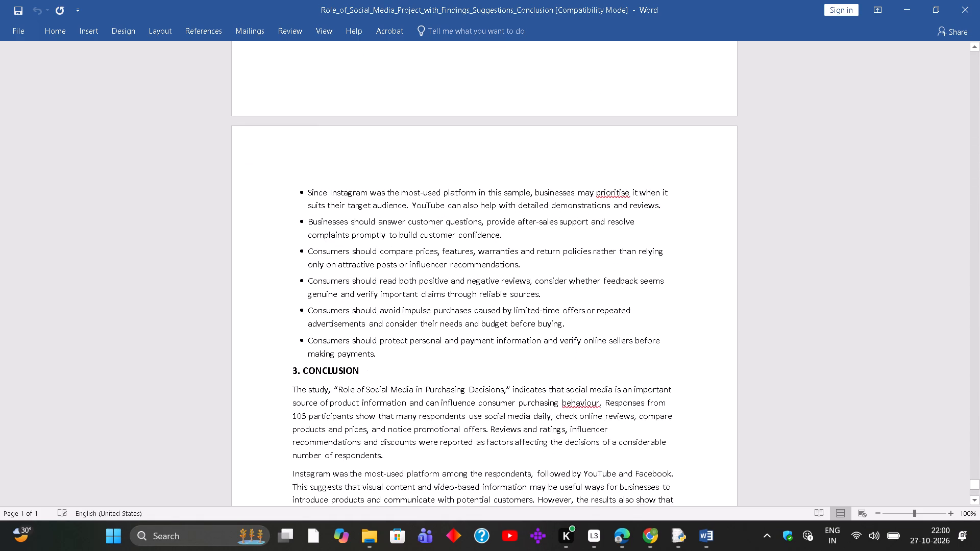
{"action": "scroll", "coordinate": [446, 319], "scroll_direction": "right", "scroll_amount": 1}
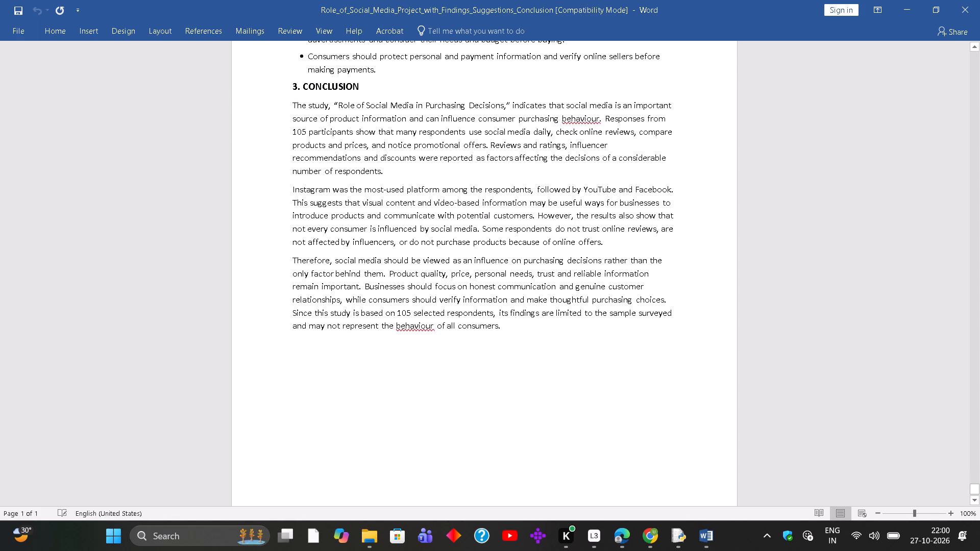
{"action": "left_click_drag", "start_coordinate": [290, 105], "coordinate": [385, 202]}
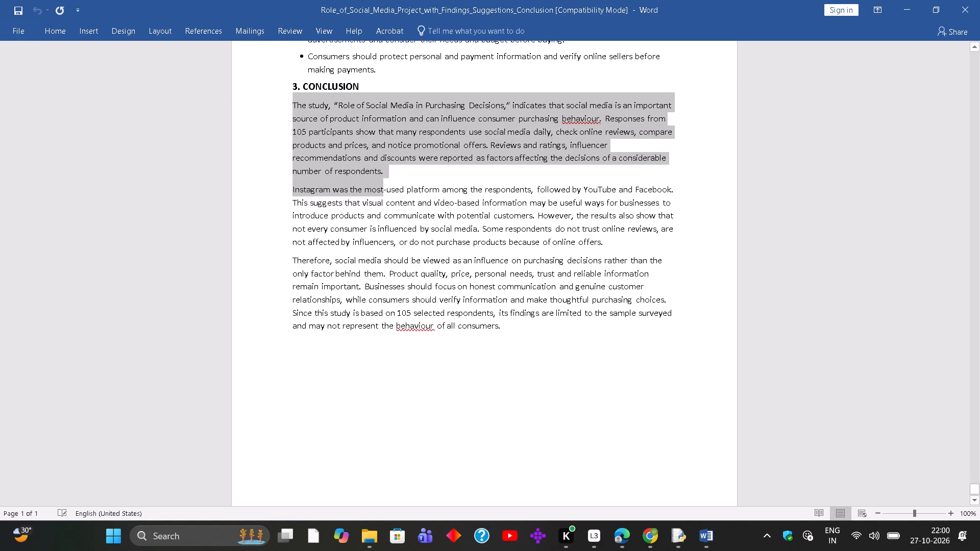
{"action": "left_click_drag", "start_coordinate": [385, 202], "coordinate": [493, 358]}
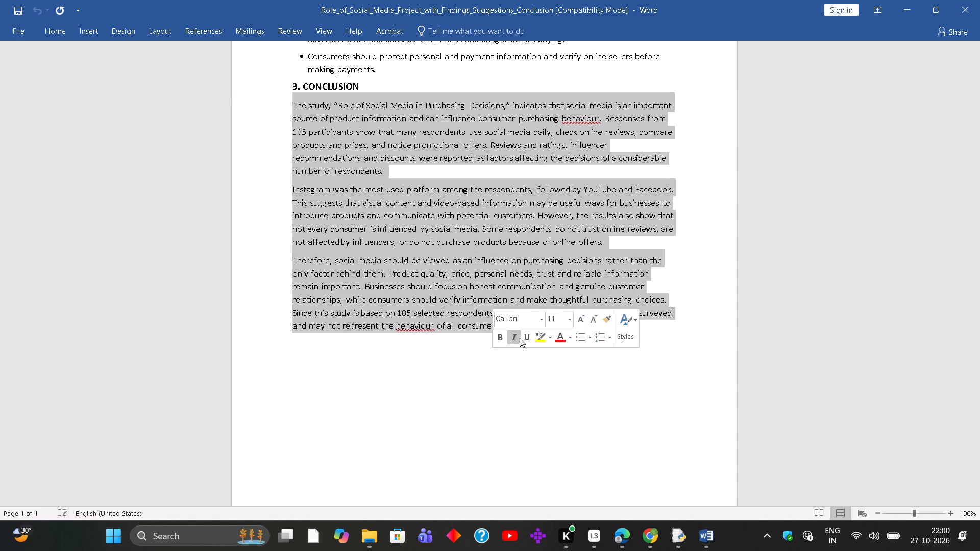
{"action": "left_click", "coordinate": [545, 318]}
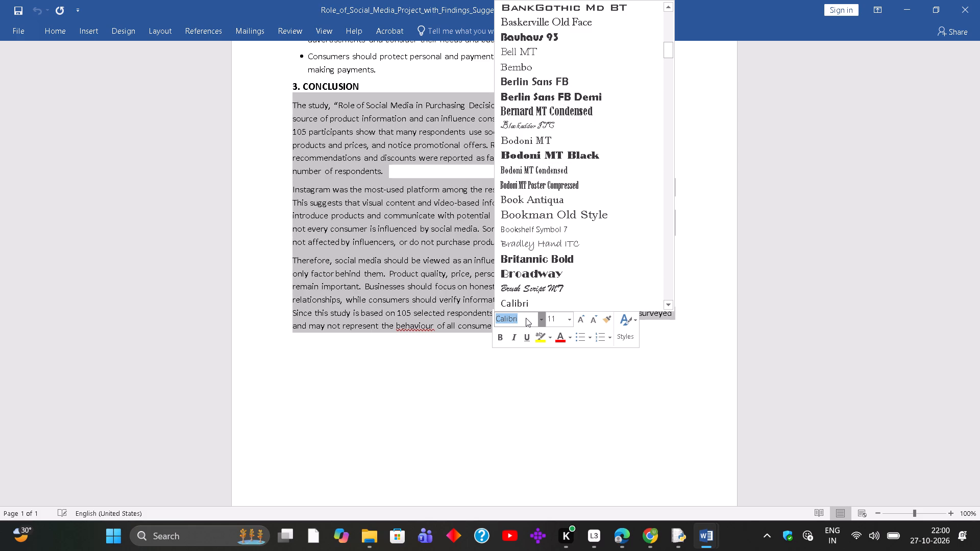
{"action": "left_click", "coordinate": [526, 318]}
{"action": "key", "text": "BackSpace"}
{"action": "key", "text": "BackSpace"}
{"action": "key", "text": "BackSpace"}
{"action": "key", "text": "BackSpace"}
{"action": "key", "text": "BackSpace"}
{"action": "key", "text": "BackSpace"}
{"action": "key", "text": "BackSpace"}
{"action": "key", "text": "BackSpace"}
{"action": "key", "text": "BackSpace"}
{"action": "key", "text": "BackSpace"}
{"action": "type", "text": "time"}
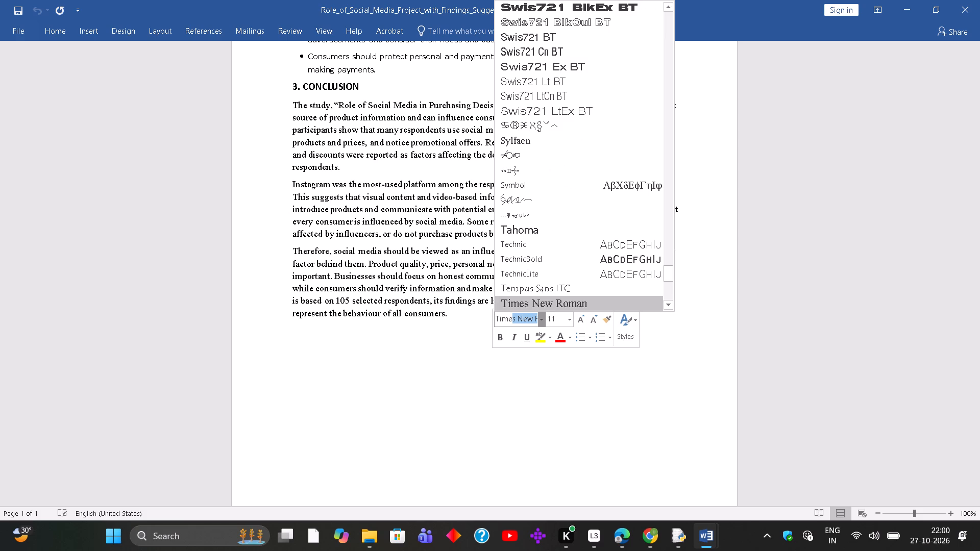
{"action": "left_click", "coordinate": [554, 303]}
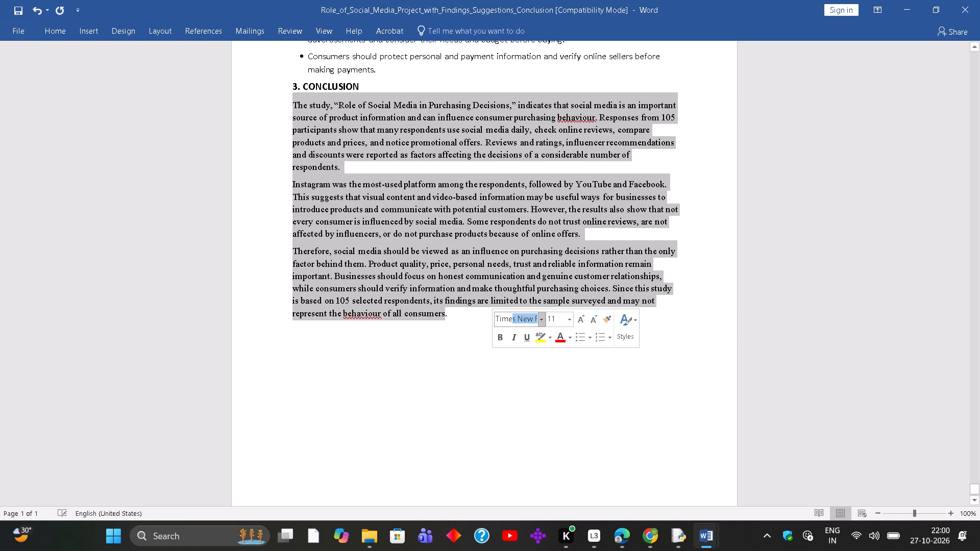
Reselect the full text of the three conclusion paragraphs and reapply the Times New Roman font.
{"action": "left_click_drag", "start_coordinate": [452, 311], "coordinate": [295, 97]}
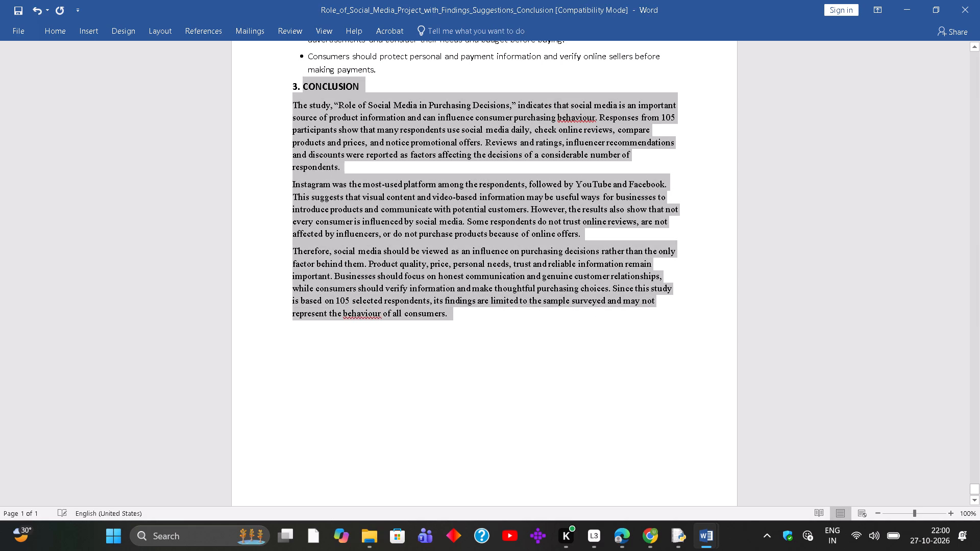
{"action": "left_click_drag", "start_coordinate": [295, 97], "coordinate": [295, 107]}
{"action": "left_click", "coordinate": [299, 87]}
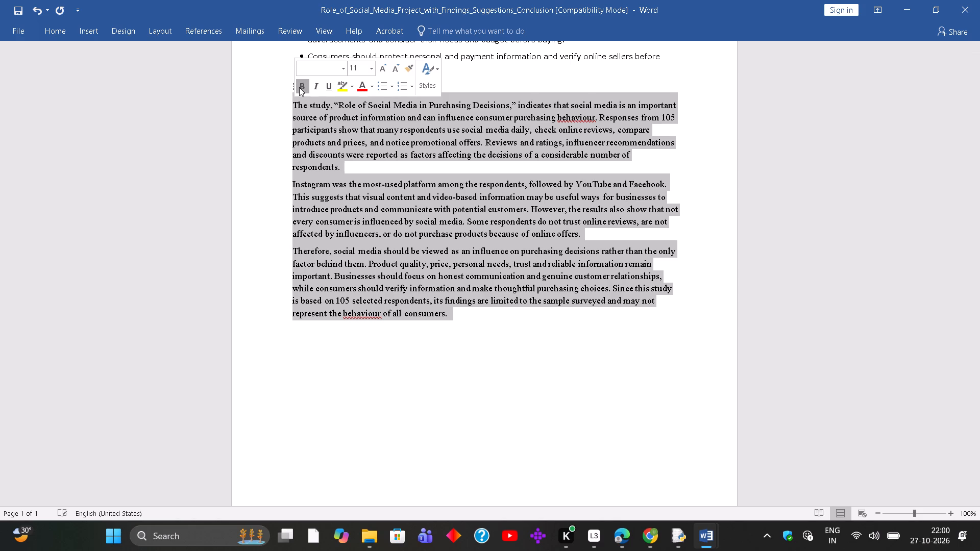
{"action": "left_click", "coordinate": [299, 87]}
{"action": "left_click", "coordinate": [340, 67]}
{"action": "type", "text": "tiem"}
{"action": "key", "text": "BackSpace"}
{"action": "key", "text": "BackSpace"}
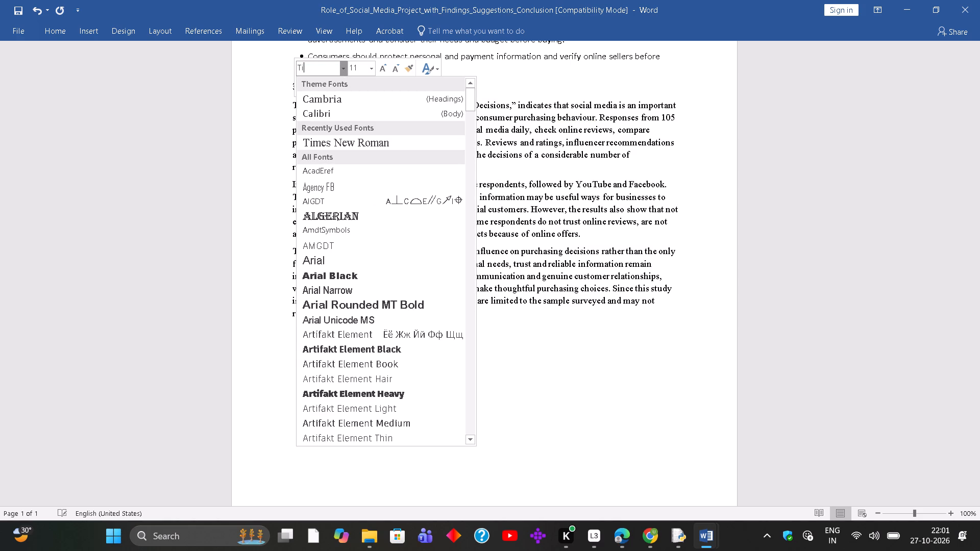
{"action": "type", "text": "me"}
{"action": "key", "text": "space"}
{"action": "left_click", "coordinate": [354, 147]}
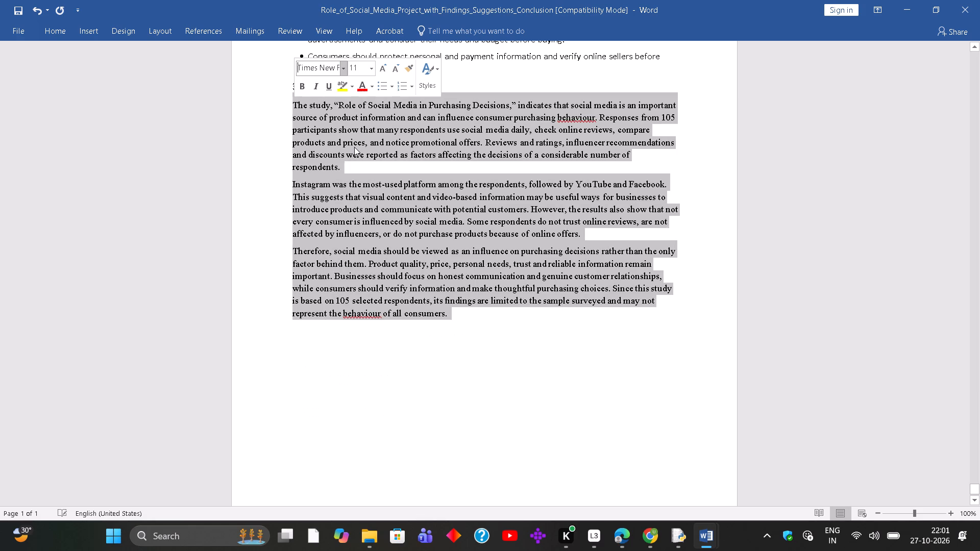
{"action": "left_click", "coordinate": [467, 312]}
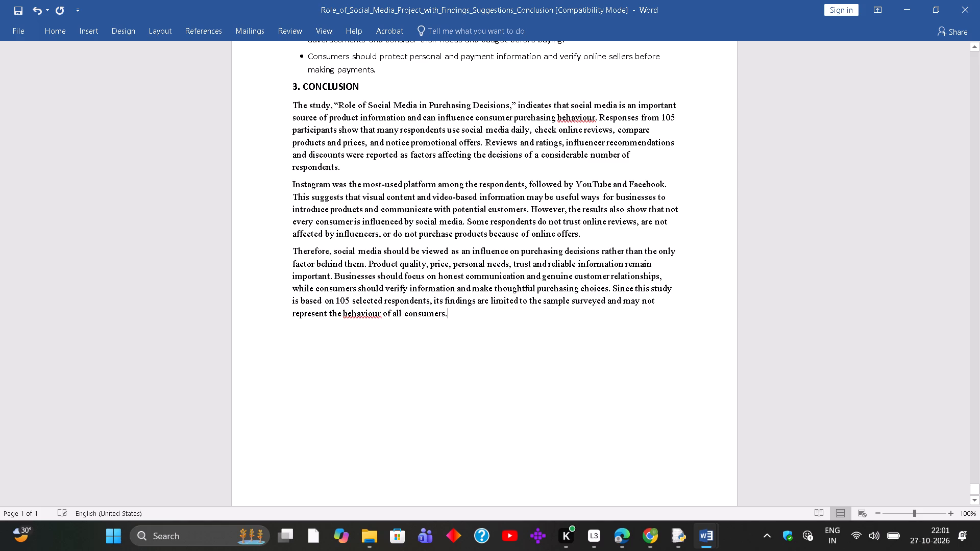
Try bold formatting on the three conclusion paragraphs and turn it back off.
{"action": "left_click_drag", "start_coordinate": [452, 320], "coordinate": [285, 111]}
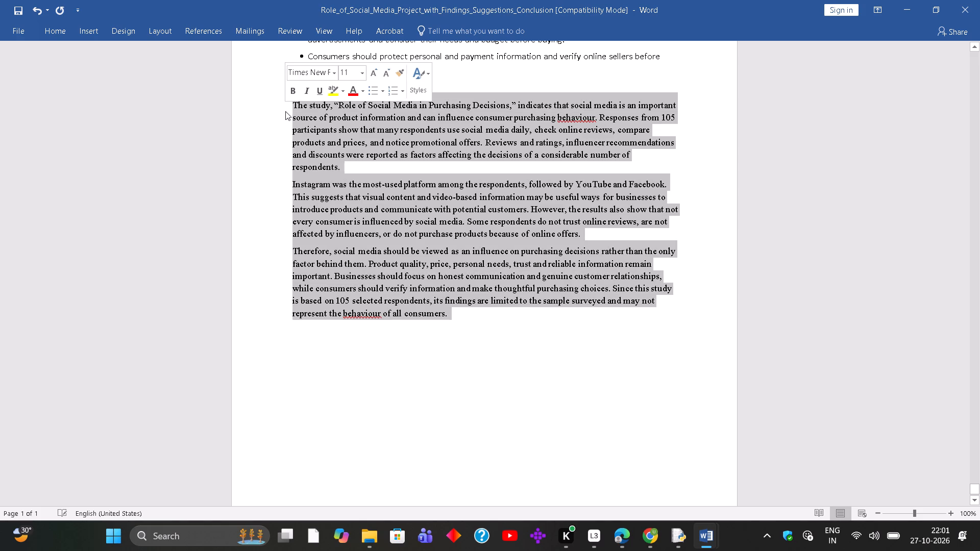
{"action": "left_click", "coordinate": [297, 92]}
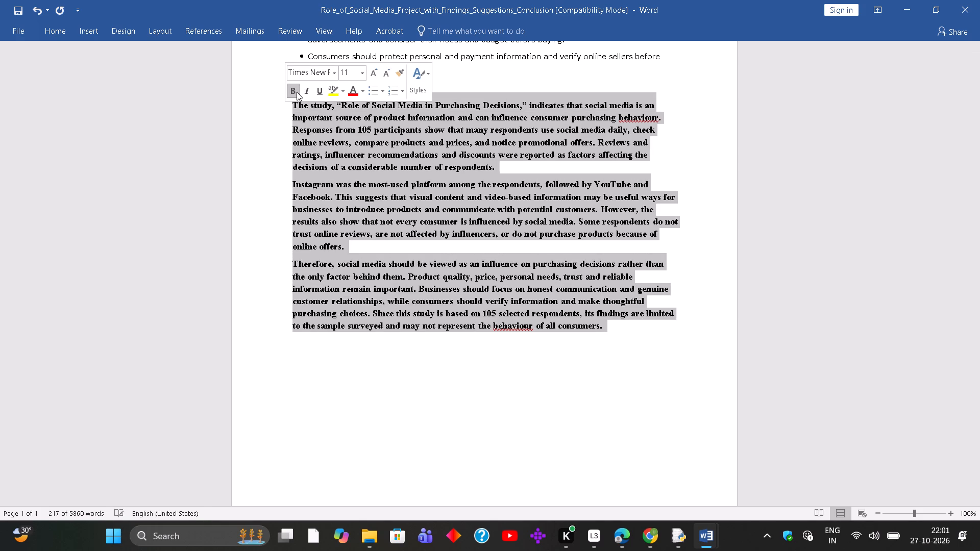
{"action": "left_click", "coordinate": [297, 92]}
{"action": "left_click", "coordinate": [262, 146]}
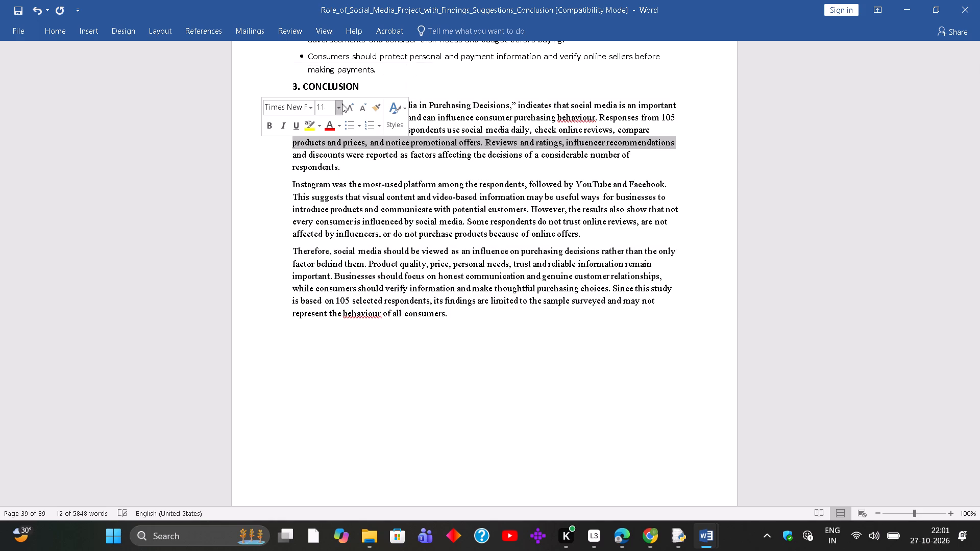
Select the CONCLUSION heading and open its font choices.
{"action": "left_click_drag", "start_coordinate": [365, 85], "coordinate": [284, 90]}
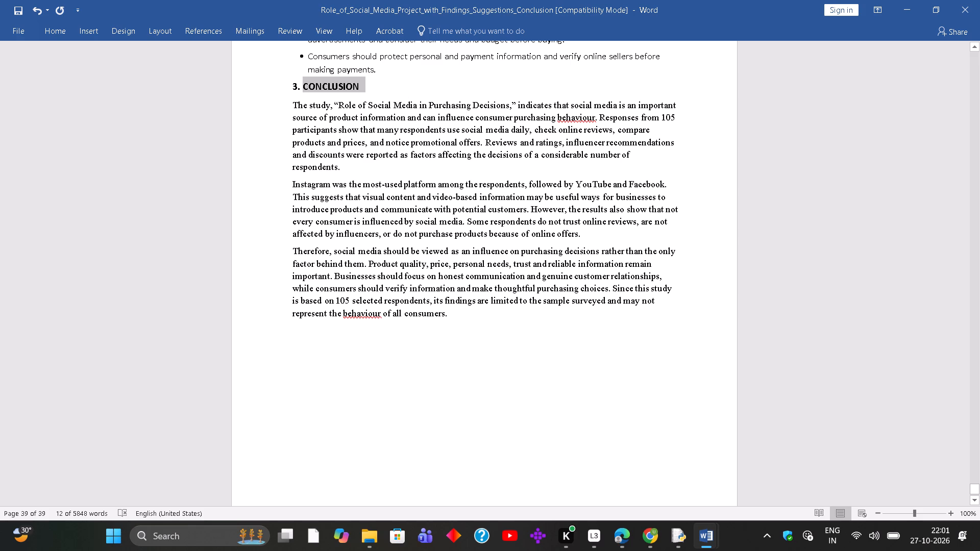
{"action": "left_click_drag", "start_coordinate": [284, 90], "coordinate": [284, 90]}
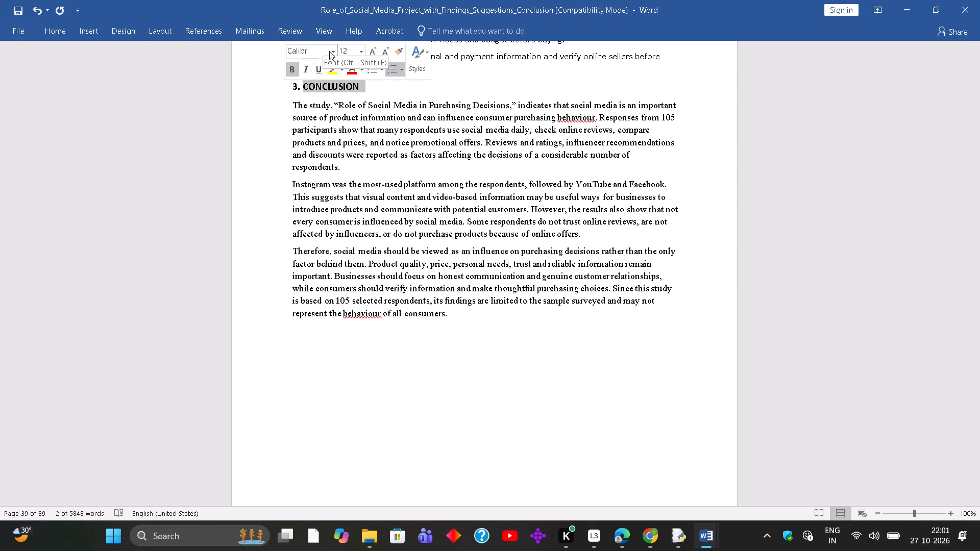
{"action": "left_click", "coordinate": [333, 51]}
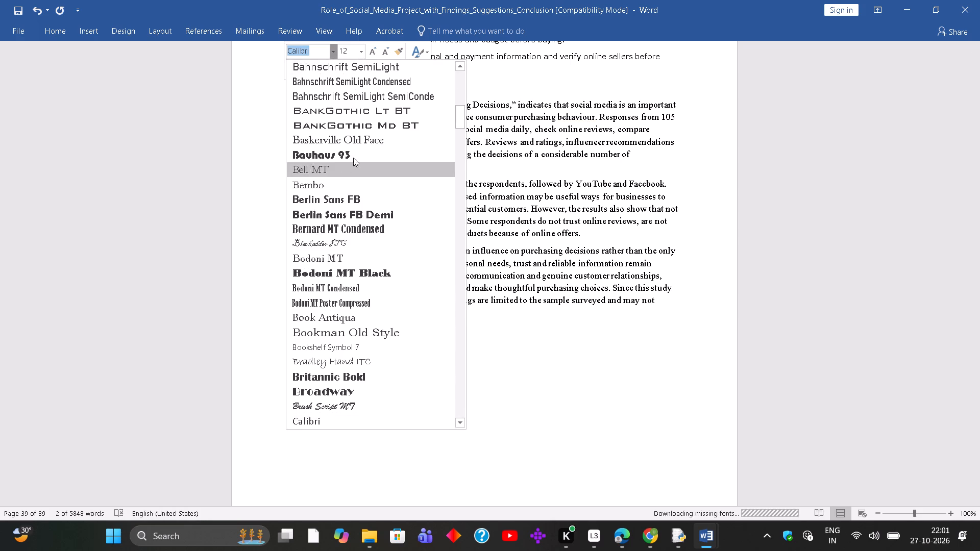
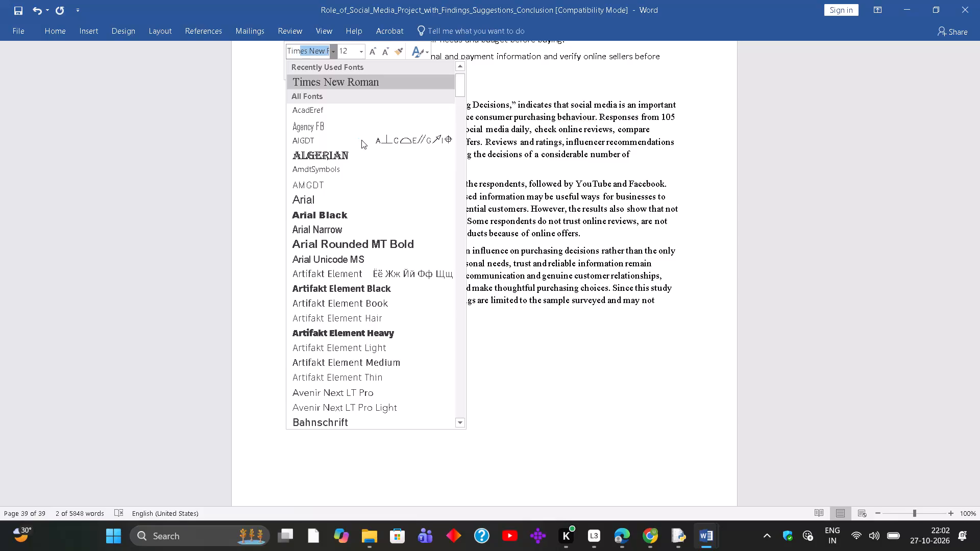
Set the CONCLUSION heading's font to Times New Roman.
{"action": "left_click", "coordinate": [353, 82]}
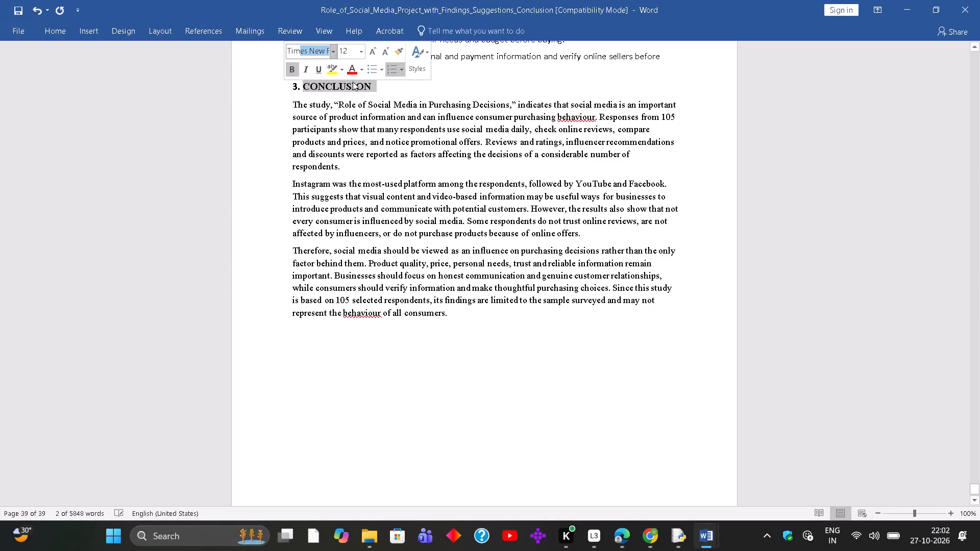
Insert a blank, unbulleted line between the last suggestion bullet, ending "making payments.", and the CONCLUSION heading.
{"action": "scroll", "coordinate": [405, 122], "scroll_direction": "up", "scroll_amount": 1}
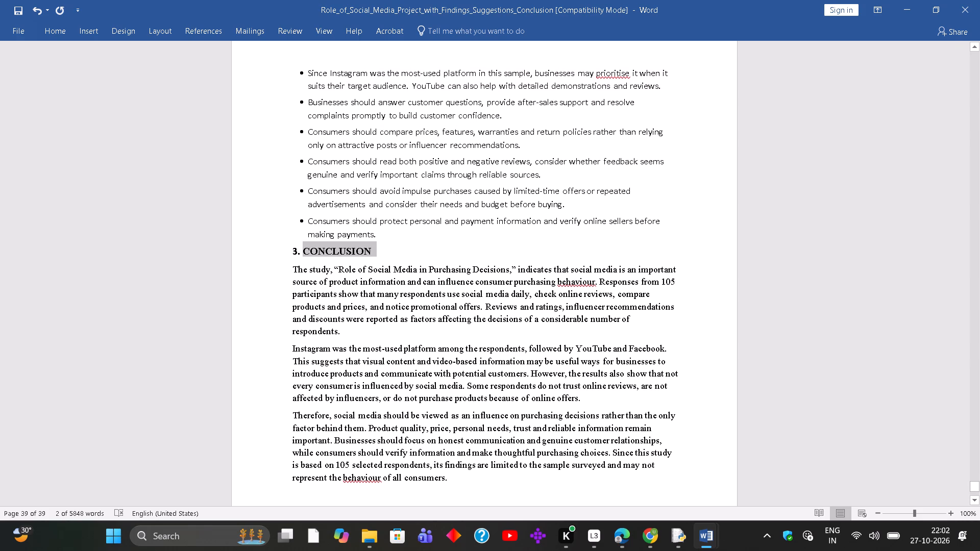
{"action": "scroll", "coordinate": [405, 122], "scroll_direction": "up", "scroll_amount": 1}
{"action": "left_click", "coordinate": [390, 251]}
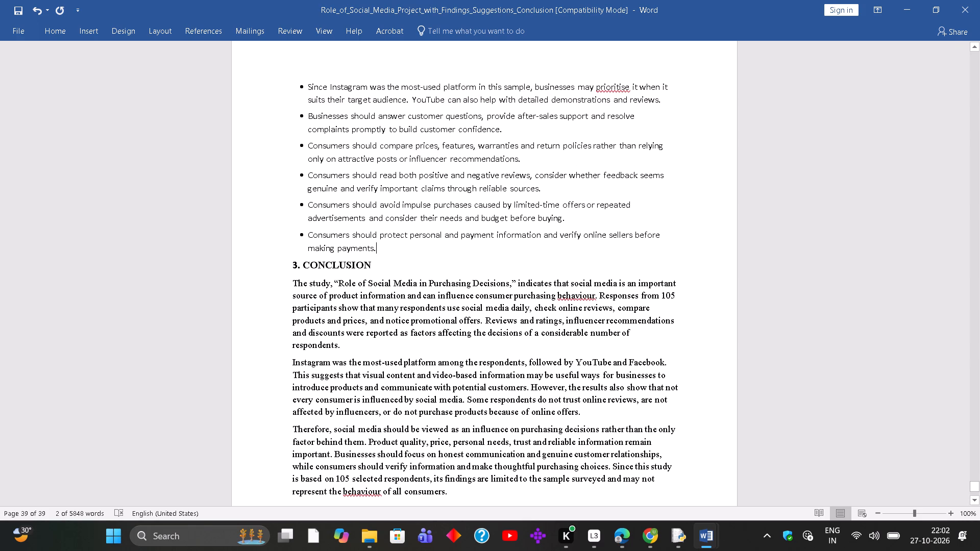
{"action": "key", "text": "Return"}
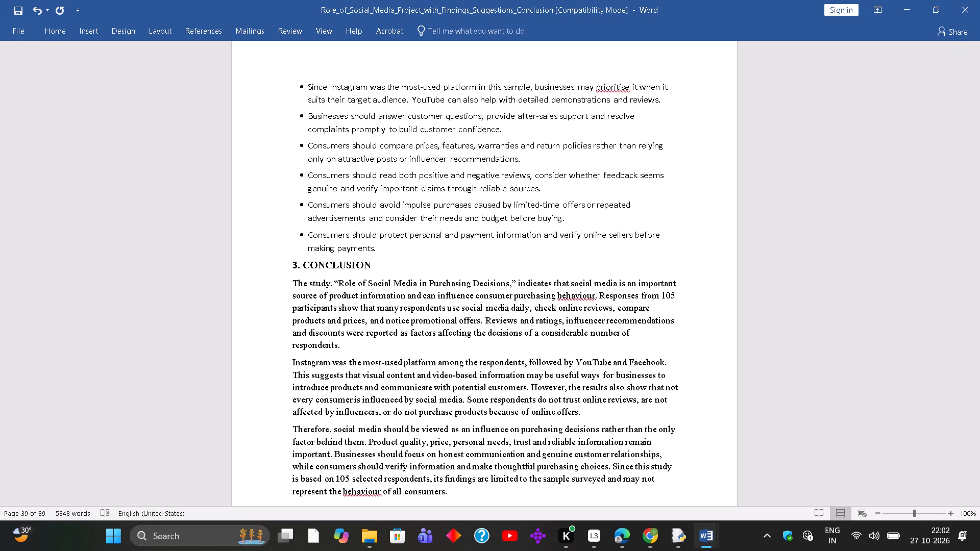
{"action": "key", "text": "BackSpace"}
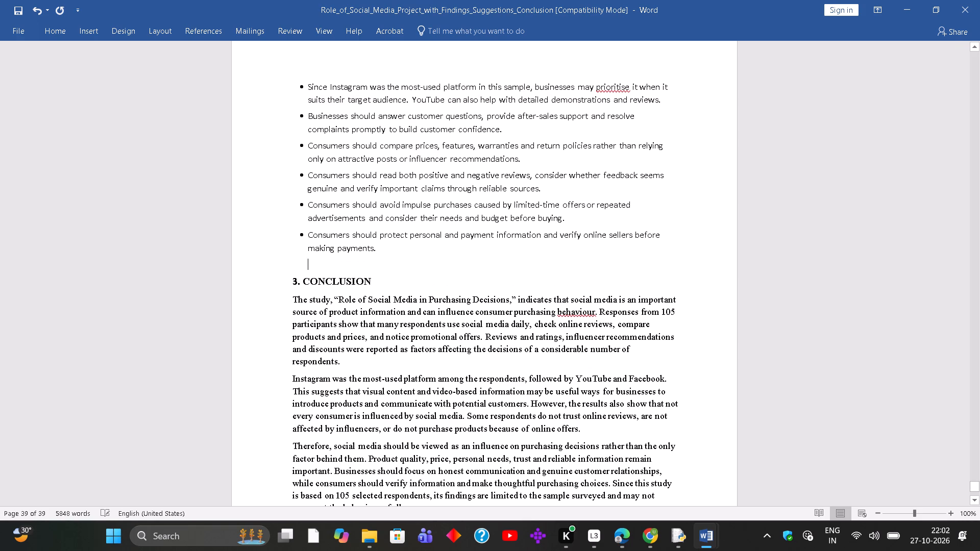
{"action": "left_click_drag", "start_coordinate": [373, 249], "coordinate": [384, 250]}
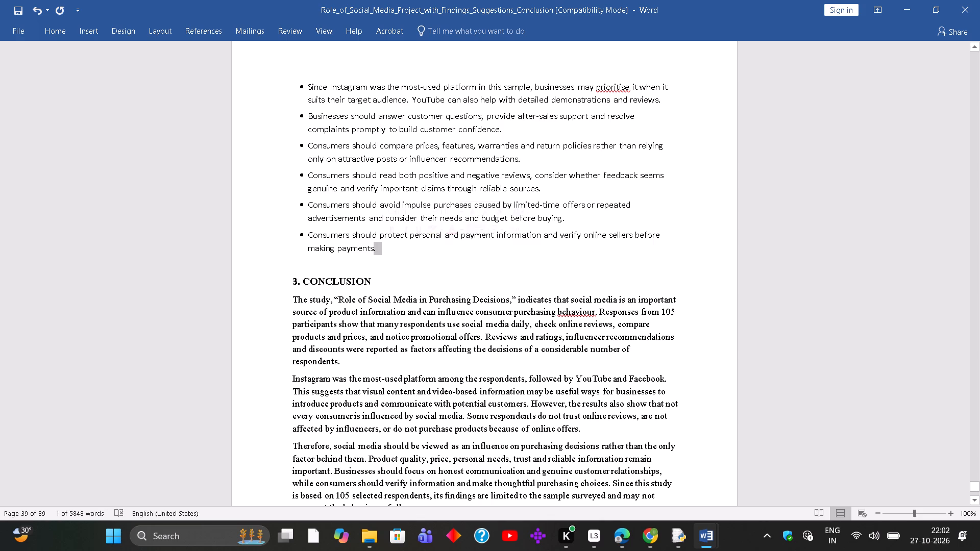
{"action": "left_click", "coordinate": [420, 293]}
Add a new empty paragraph after the final conclusion paragraph, ending "behaviour of all consumers.".
{"action": "scroll", "coordinate": [498, 336], "scroll_direction": "down", "scroll_amount": 3}
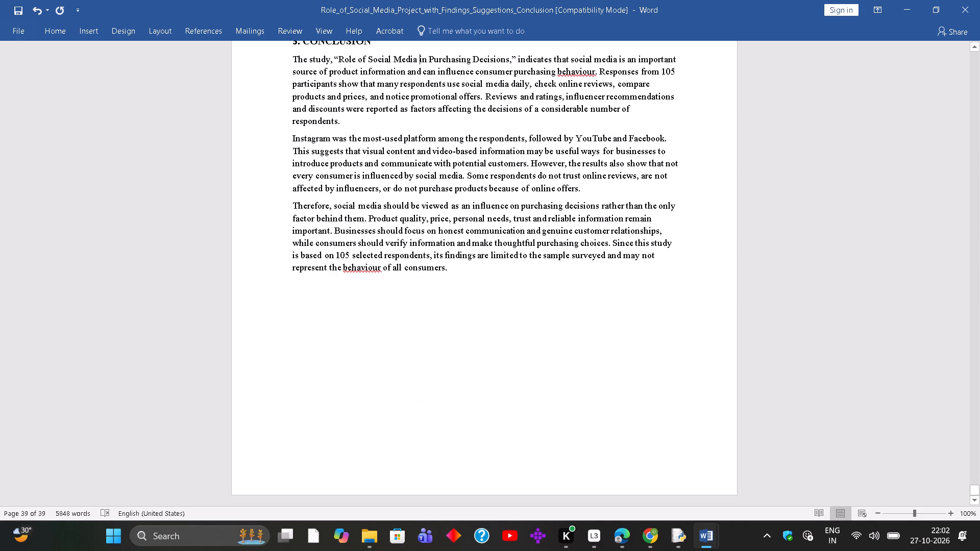
{"action": "scroll", "coordinate": [498, 336], "scroll_direction": "down", "scroll_amount": 2}
{"action": "left_click", "coordinate": [465, 271]}
{"action": "key", "text": "Return"}
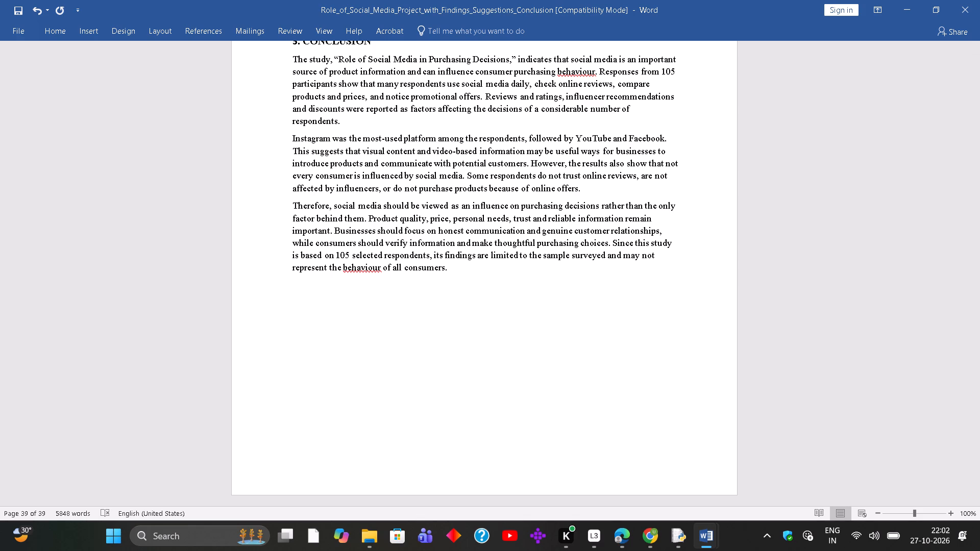
{"action": "left_click", "coordinate": [51, 37]}
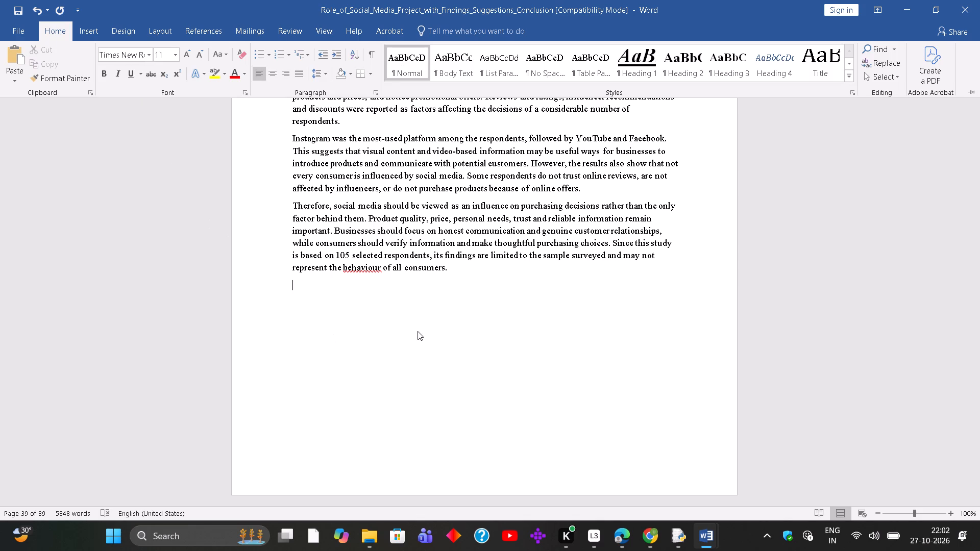
Copy the word "Annexure" from the Chapter 5 row of the Index table near the start of the report.
{"action": "scroll", "coordinate": [418, 331], "scroll_direction": "up", "scroll_amount": 17}
{"action": "scroll", "coordinate": [418, 331], "scroll_direction": "up", "scroll_amount": 10}
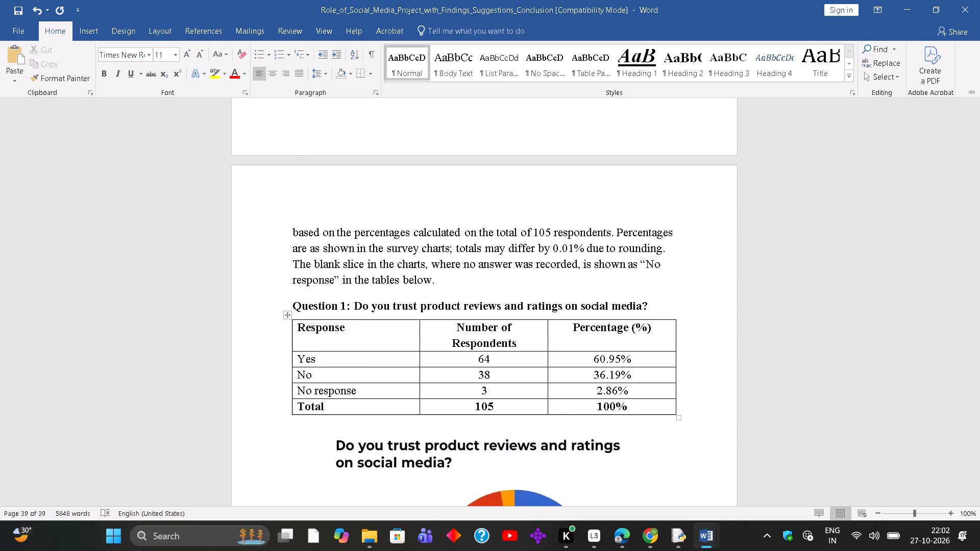
{"action": "scroll", "coordinate": [418, 331], "scroll_direction": "up", "scroll_amount": 13}
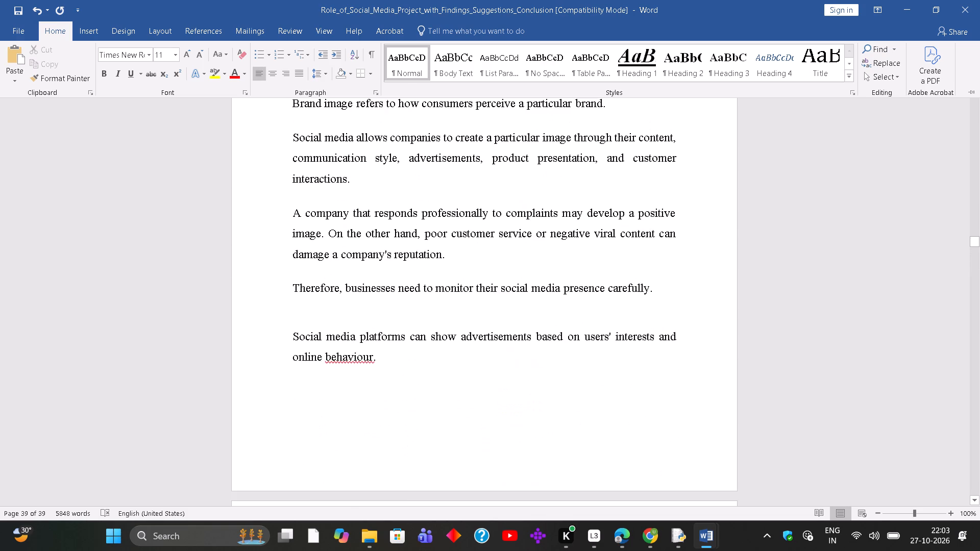
{"action": "scroll", "coordinate": [418, 331], "scroll_direction": "up", "scroll_amount": 20}
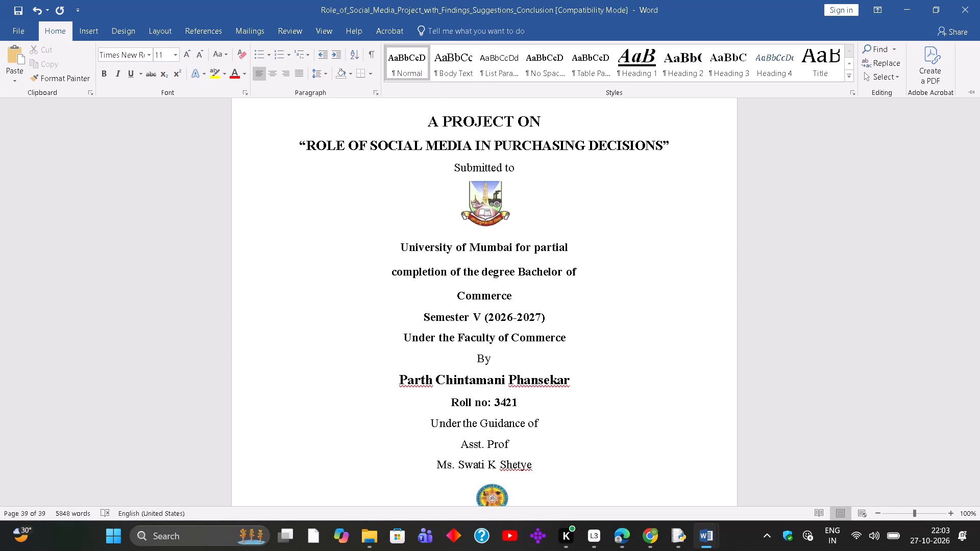
{"action": "scroll", "coordinate": [418, 331], "scroll_direction": "down", "scroll_amount": 10}
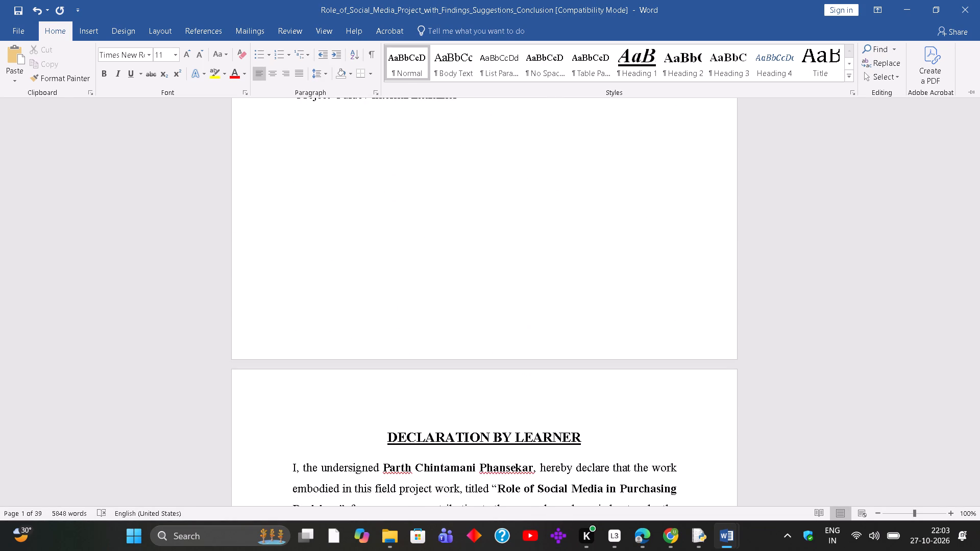
{"action": "scroll", "coordinate": [418, 331], "scroll_direction": "down", "scroll_amount": 12}
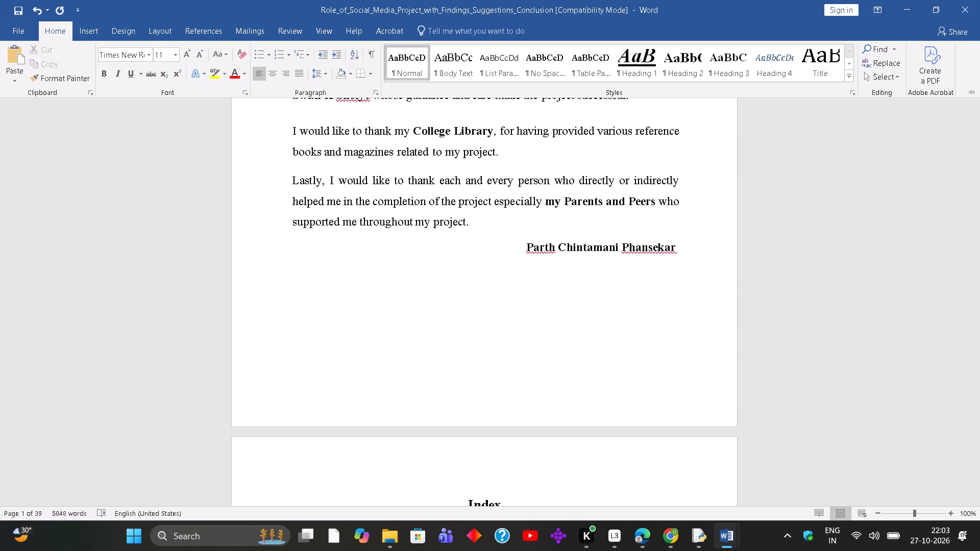
{"action": "scroll", "coordinate": [418, 331], "scroll_direction": "down", "scroll_amount": 3}
{"action": "scroll", "coordinate": [418, 331], "scroll_direction": "up", "scroll_amount": 1}
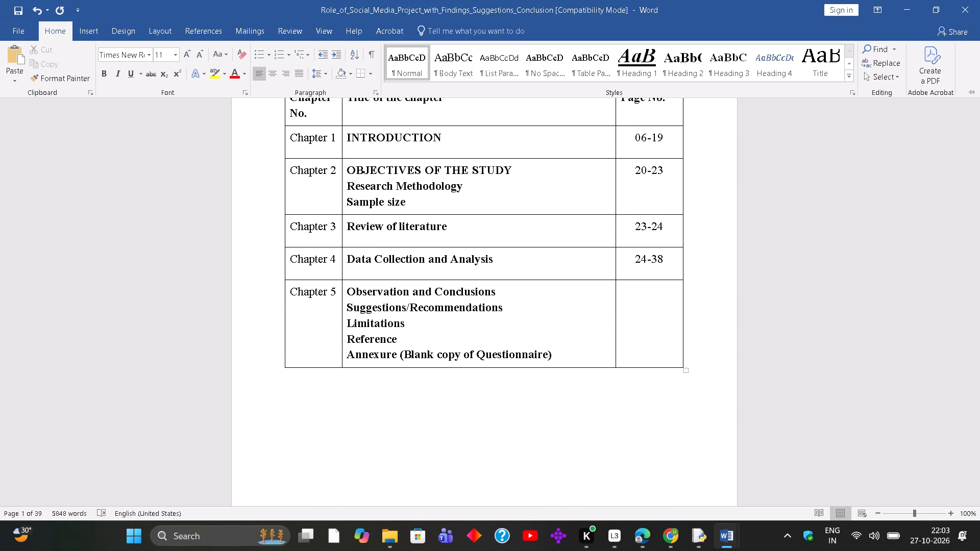
{"action": "left_click_drag", "start_coordinate": [346, 354], "coordinate": [367, 354]}
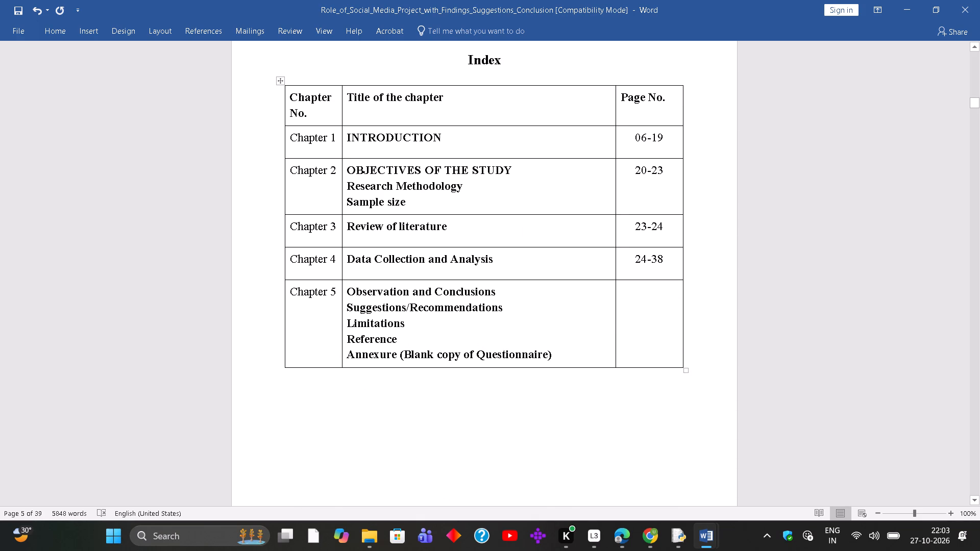
{"action": "left_click_drag", "start_coordinate": [367, 354], "coordinate": [402, 352]}
{"action": "left_click_drag", "start_coordinate": [399, 353], "coordinate": [344, 359]}
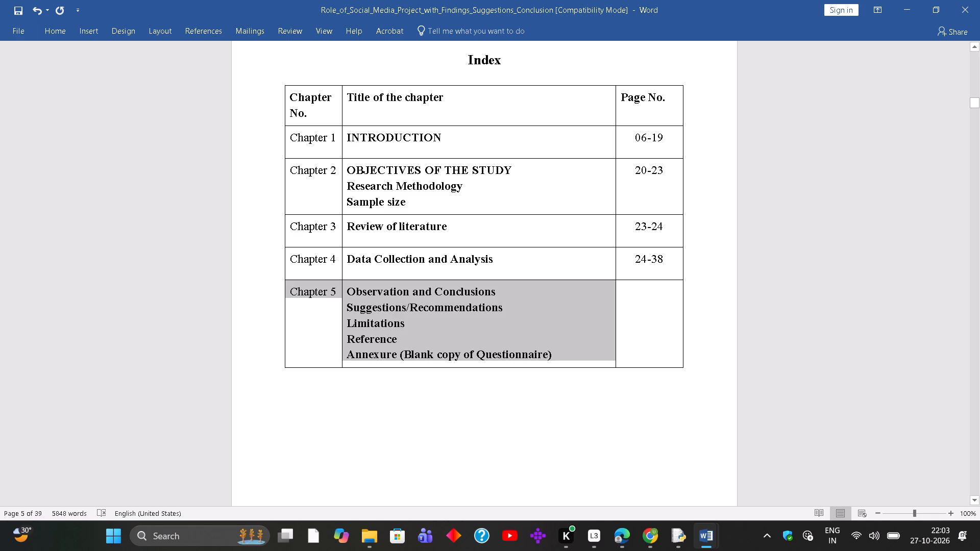
{"action": "left_click_drag", "start_coordinate": [344, 359], "coordinate": [389, 352]}
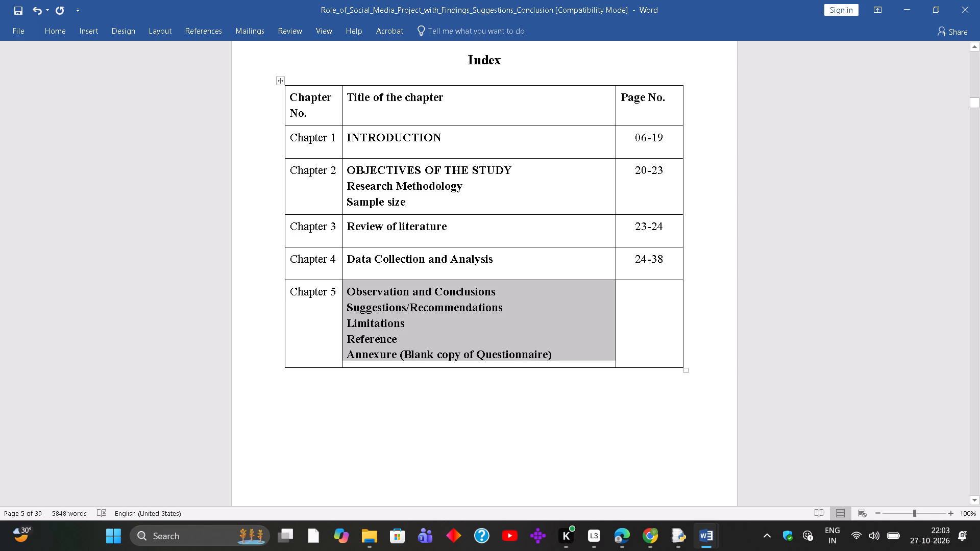
{"action": "left_click", "coordinate": [389, 352]}
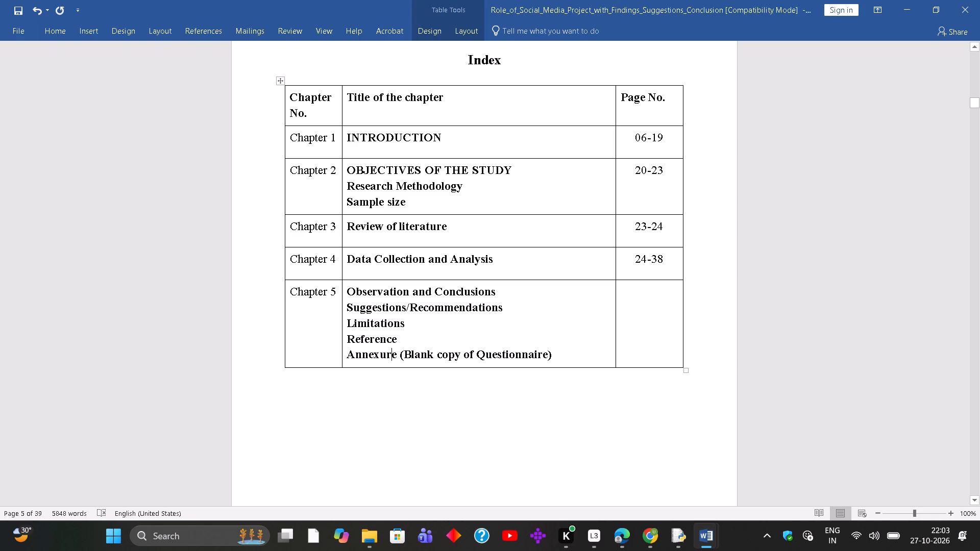
{"action": "left_click", "coordinate": [398, 354]}
{"action": "right_click_drag", "start_coordinate": [395, 354], "coordinate": [348, 357]}
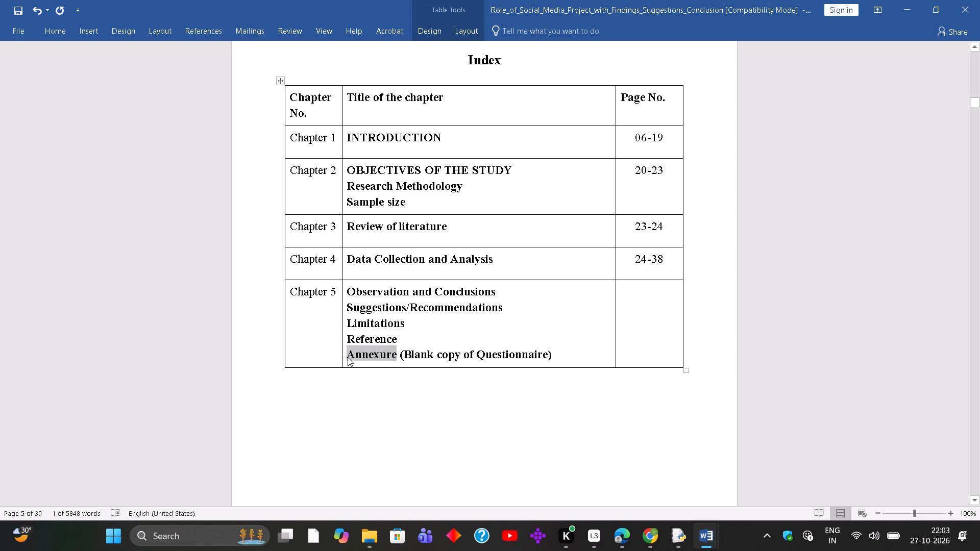
{"action": "key", "text": "ctrl+c"}
Paste "Annexure" into the empty paragraph after the conclusion text on the report's last page.
{"action": "scroll", "coordinate": [348, 357], "scroll_direction": "down", "scroll_amount": 20}
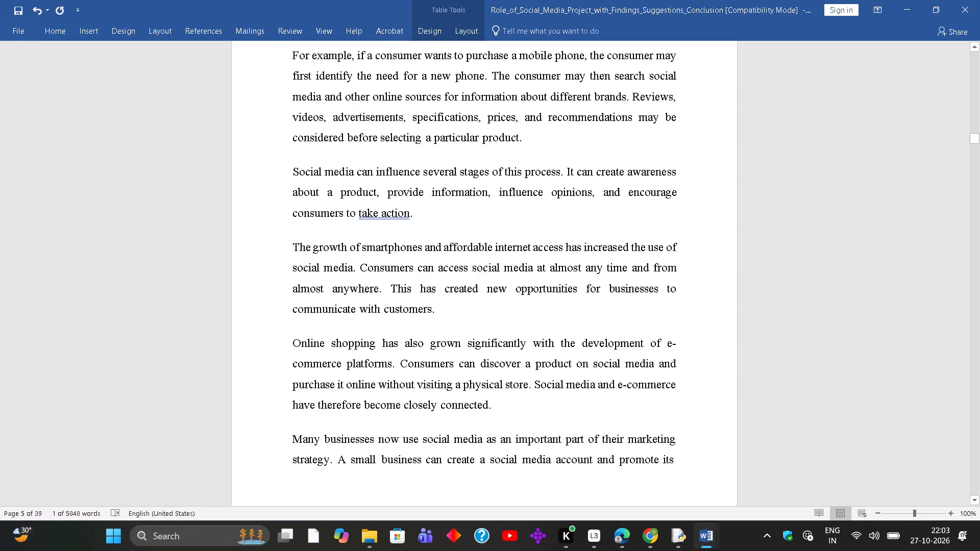
{"action": "scroll", "coordinate": [348, 357], "scroll_direction": "down", "scroll_amount": 15}
{"action": "scroll", "coordinate": [348, 357], "scroll_direction": "down", "scroll_amount": 11}
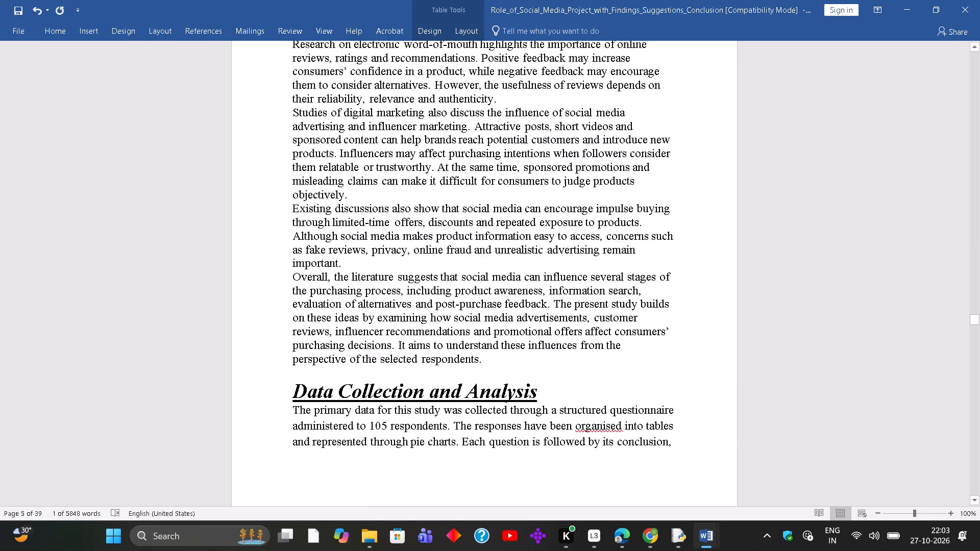
{"action": "scroll", "coordinate": [348, 357], "scroll_direction": "down", "scroll_amount": 20}
{"action": "scroll", "coordinate": [348, 357], "scroll_direction": "down", "scroll_amount": 10}
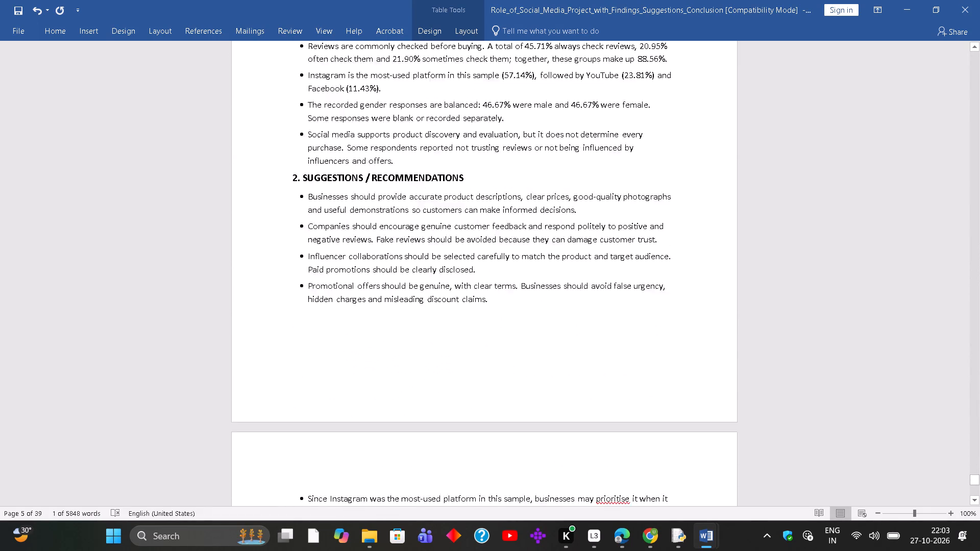
{"action": "scroll", "coordinate": [348, 357], "scroll_direction": "down", "scroll_amount": 9}
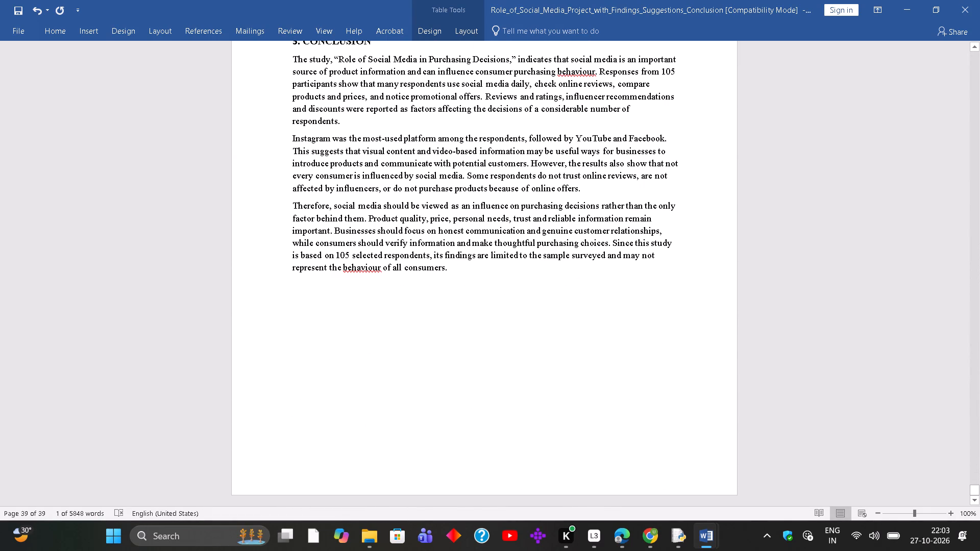
{"action": "left_click", "coordinate": [451, 311]}
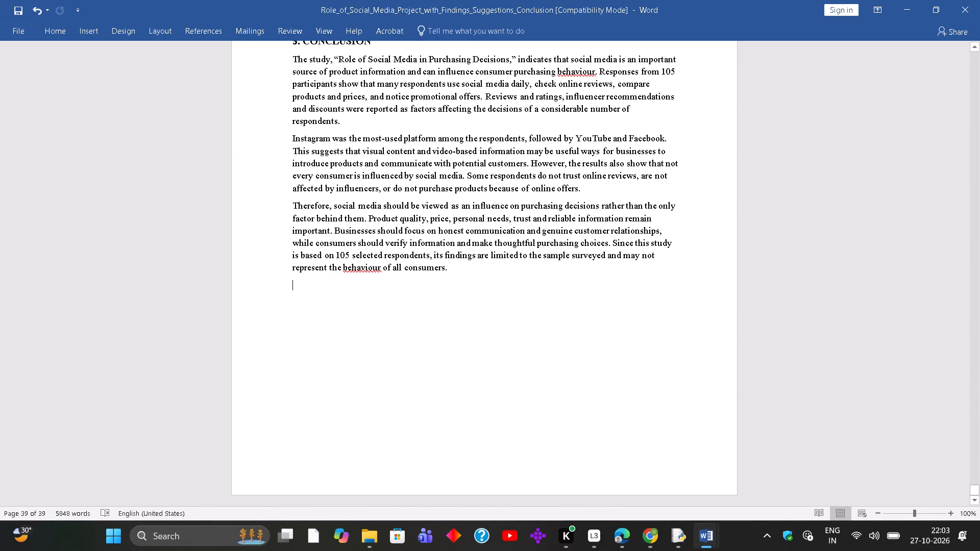
{"action": "key", "text": "ctrl+v"}
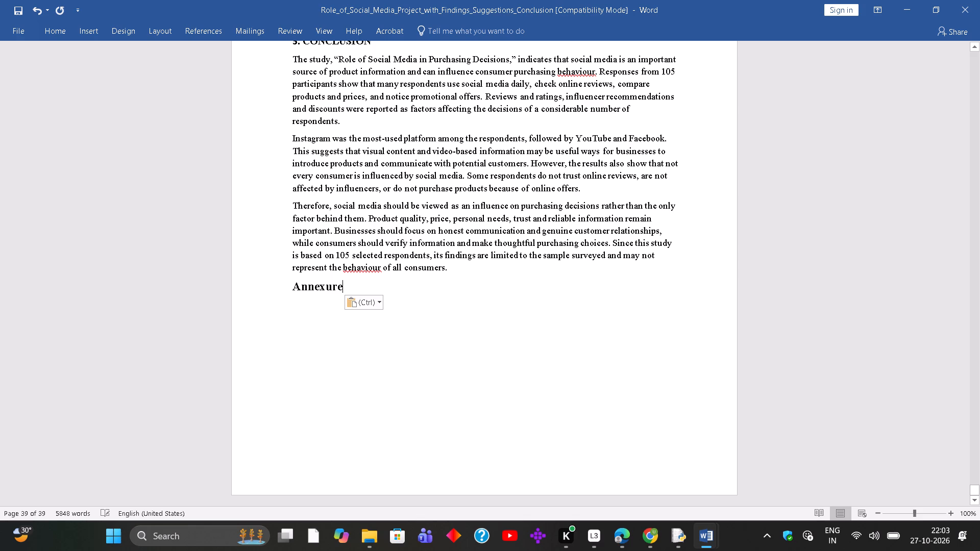
Centre the pasted "Annexure" heading on the page.
{"action": "left_click", "coordinate": [292, 288]}
{"action": "left_click", "coordinate": [292, 288]}
{"action": "left_click_drag", "start_coordinate": [292, 288], "coordinate": [329, 292]}
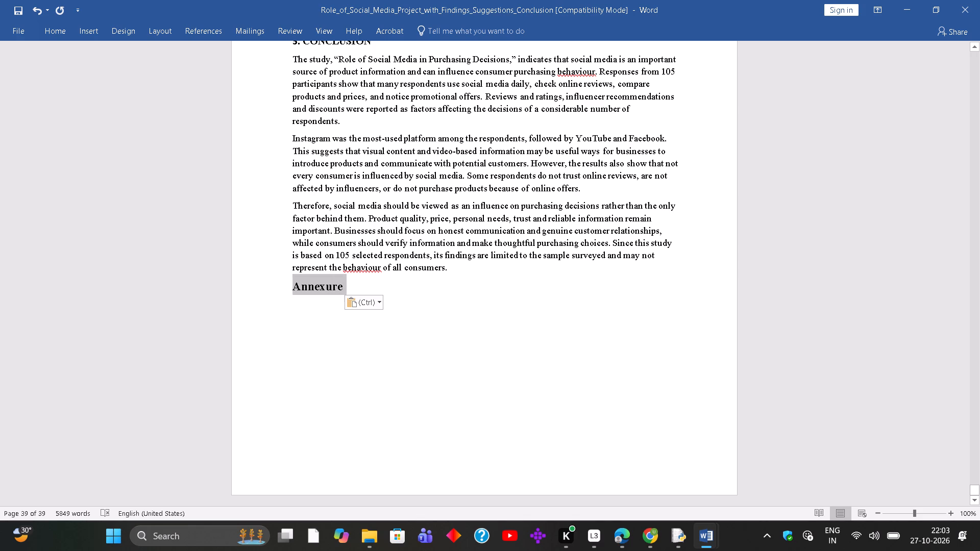
{"action": "left_click_drag", "start_coordinate": [329, 292], "coordinate": [341, 292]}
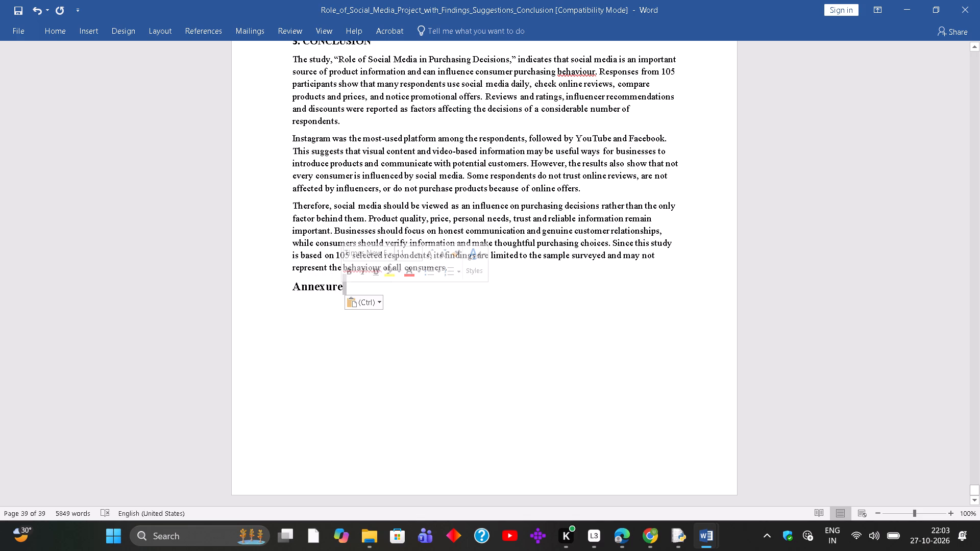
{"action": "left_click", "coordinate": [310, 317]}
{"action": "left_click_drag", "start_coordinate": [293, 288], "coordinate": [341, 289]}
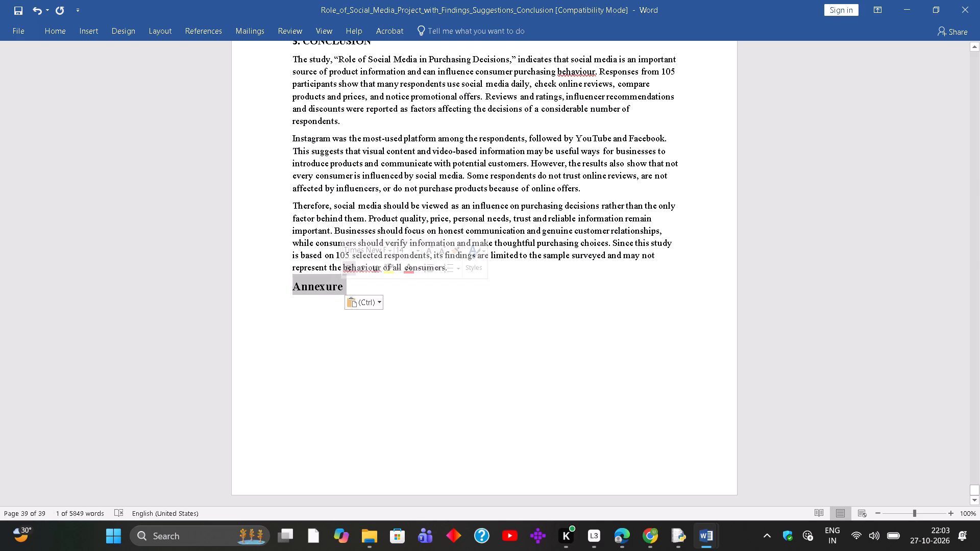
{"action": "left_click", "coordinate": [68, 30]}
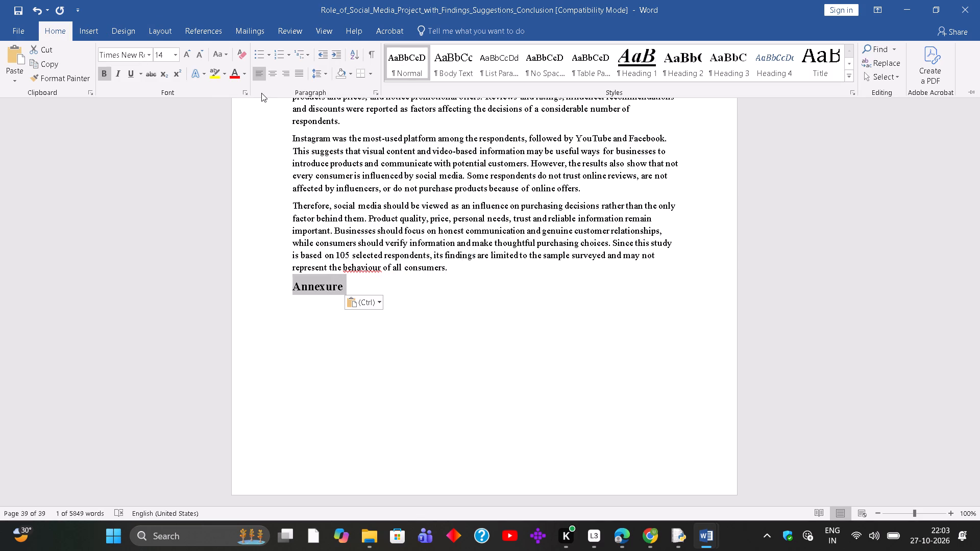
{"action": "left_click", "coordinate": [275, 74]}
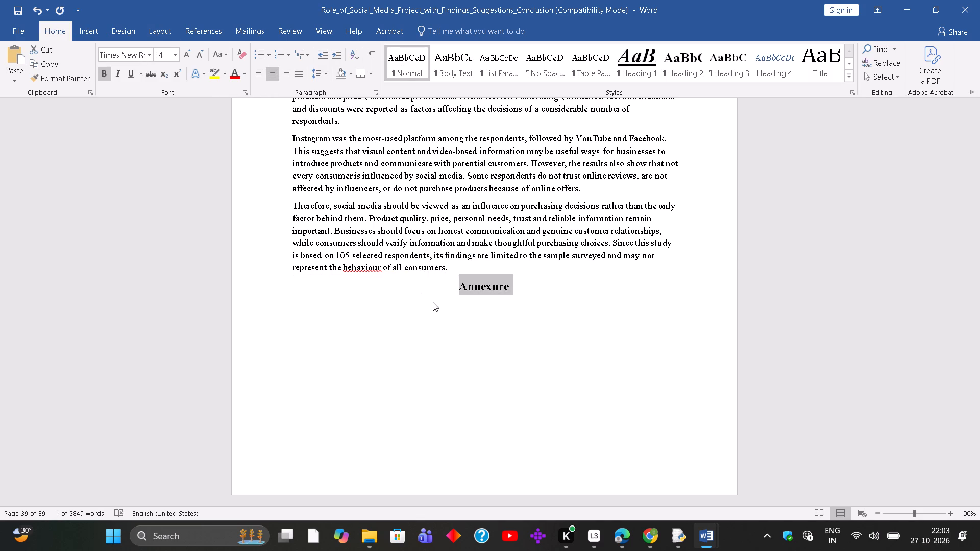
Insert a blank line between the last conclusion paragraph and the "Annexure" heading.
{"action": "left_click", "coordinate": [455, 277]}
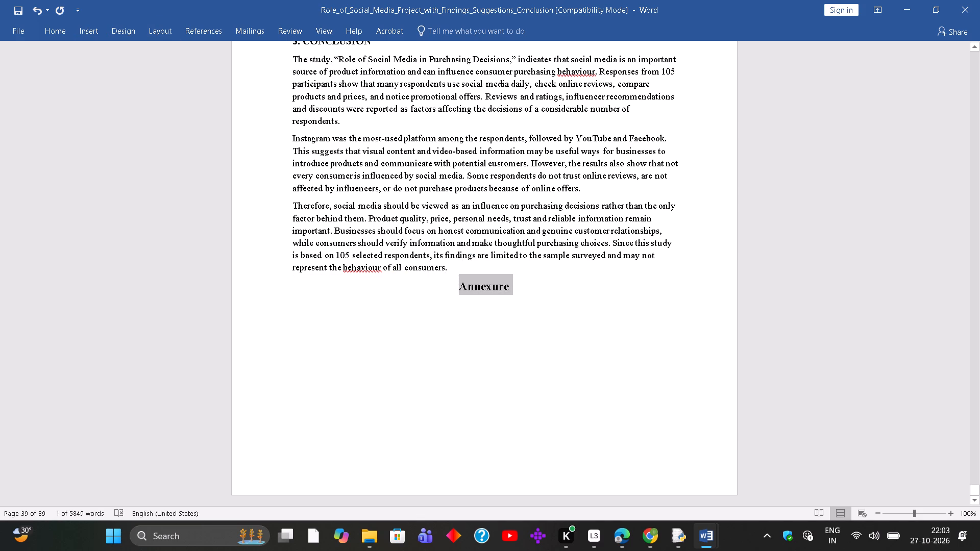
{"action": "left_click", "coordinate": [453, 267]}
{"action": "key", "text": "Return"}
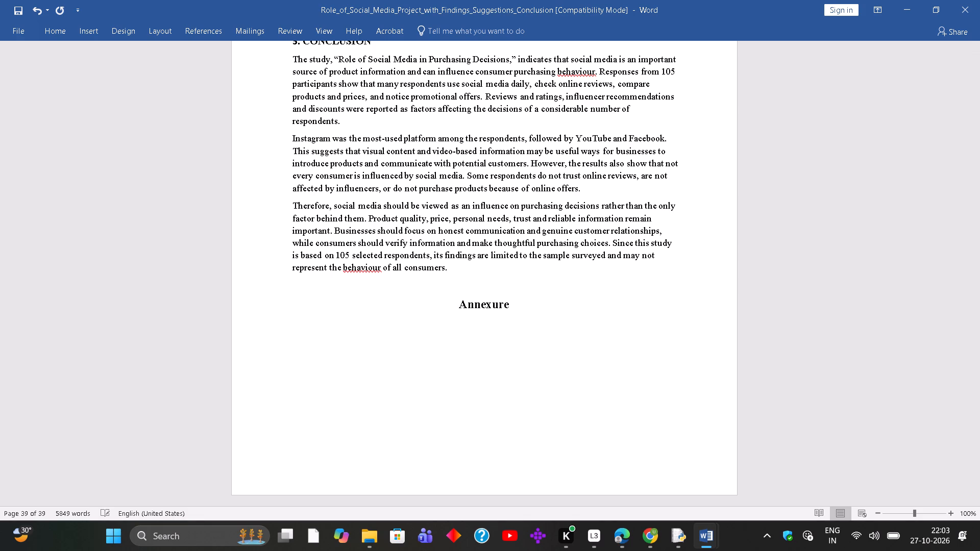
{"action": "left_click", "coordinate": [517, 319]}
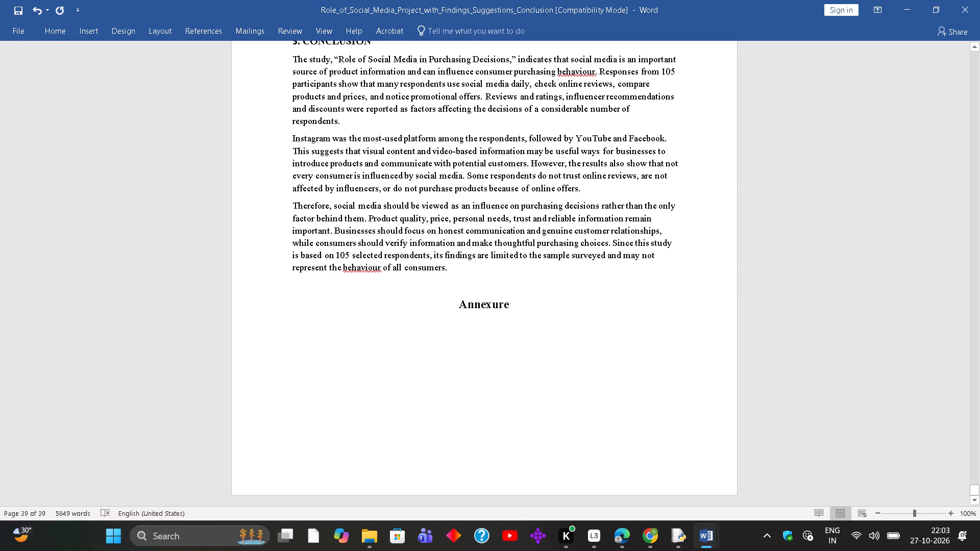
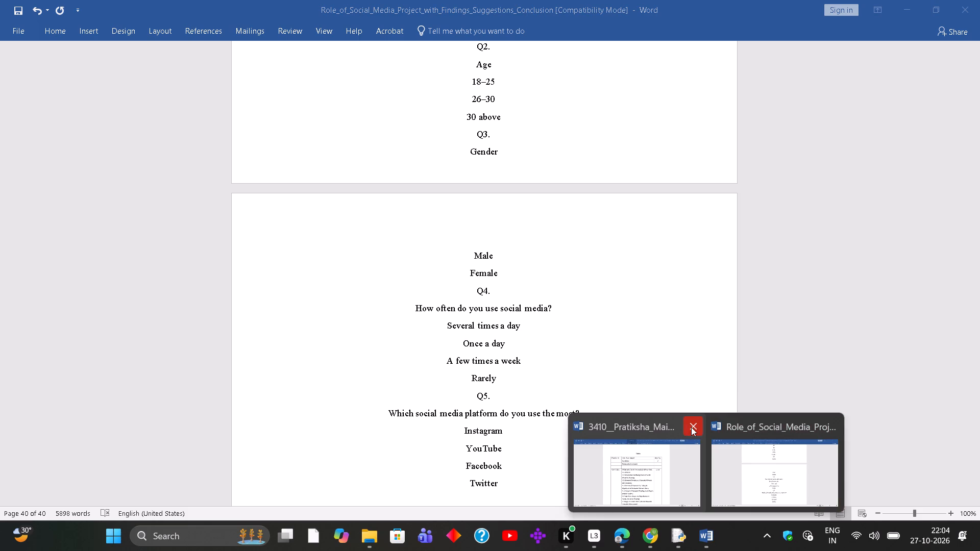
Close the other open Word document, the family financial planning report, without saving its changes.
{"action": "left_click", "coordinate": [692, 427]}
{"action": "left_click", "coordinate": [705, 318]}
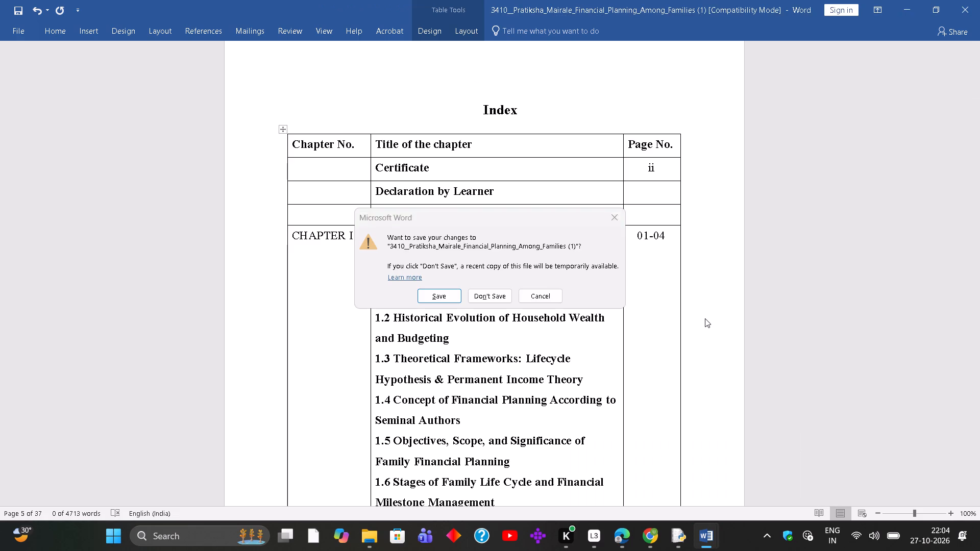
{"action": "left_click", "coordinate": [491, 292]}
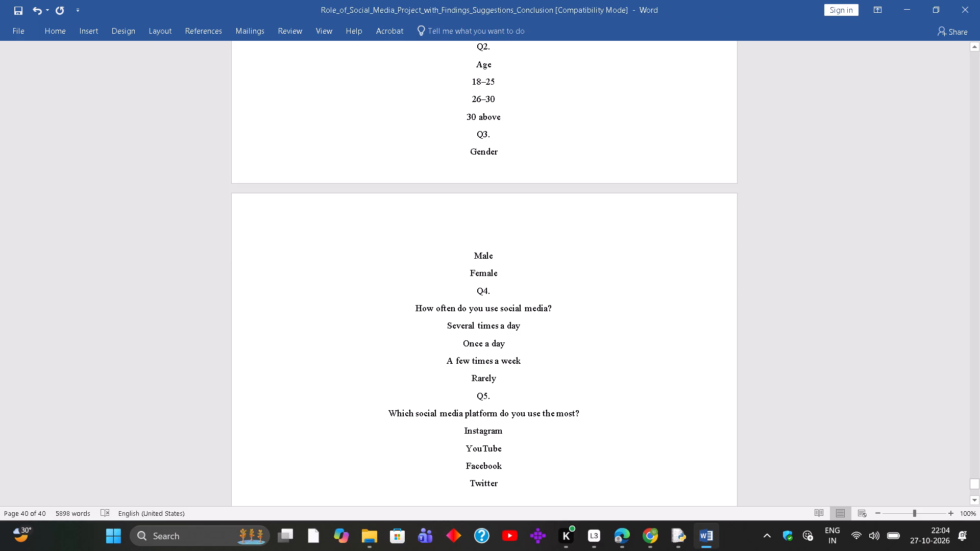
Left-align the questionnaire text under the "Annexure" heading, from "Q1." through the "Twitter" option of Q5.
{"action": "left_click_drag", "start_coordinate": [501, 486], "coordinate": [455, 89]}
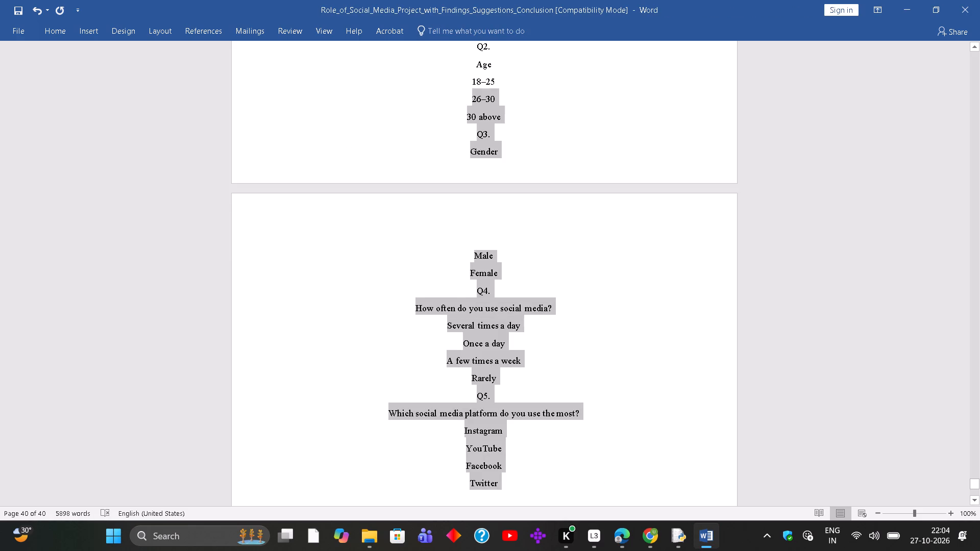
{"action": "left_click_drag", "start_coordinate": [455, 89], "coordinate": [455, 118]}
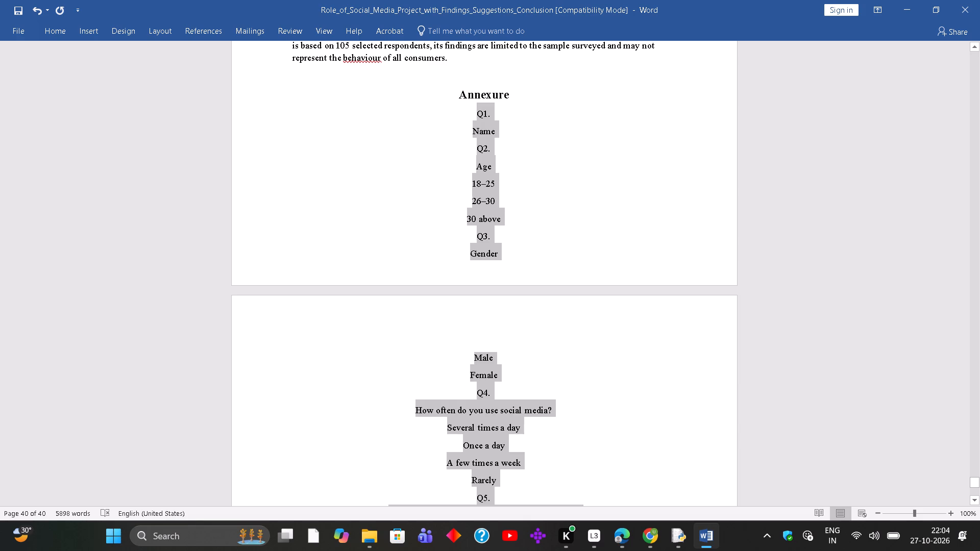
{"action": "left_click_drag", "start_coordinate": [455, 118], "coordinate": [454, 118]}
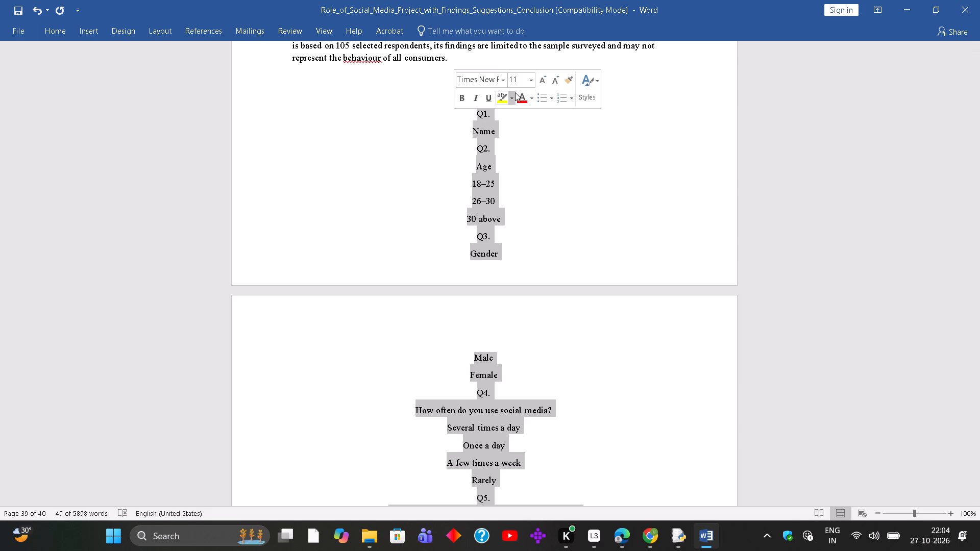
{"action": "left_click", "coordinate": [57, 34]}
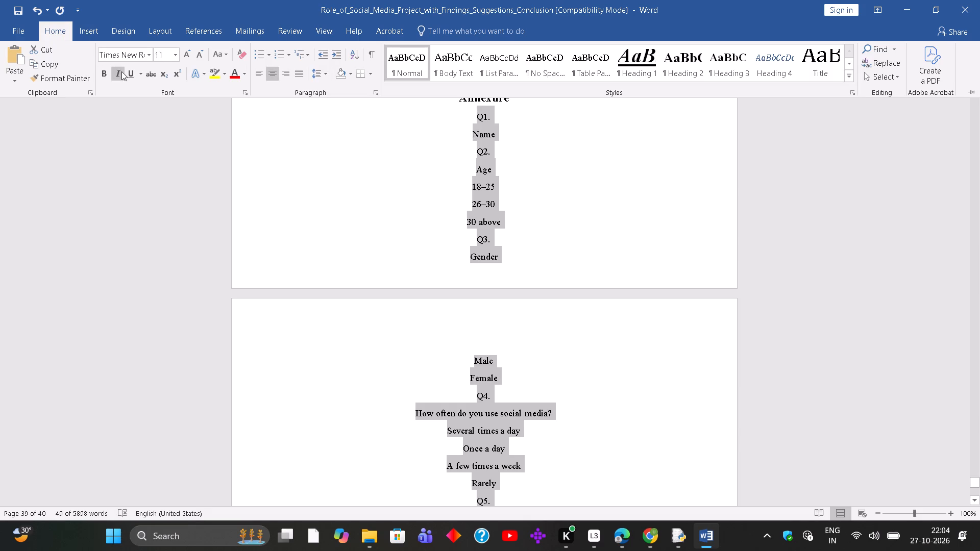
{"action": "left_click", "coordinate": [258, 77]}
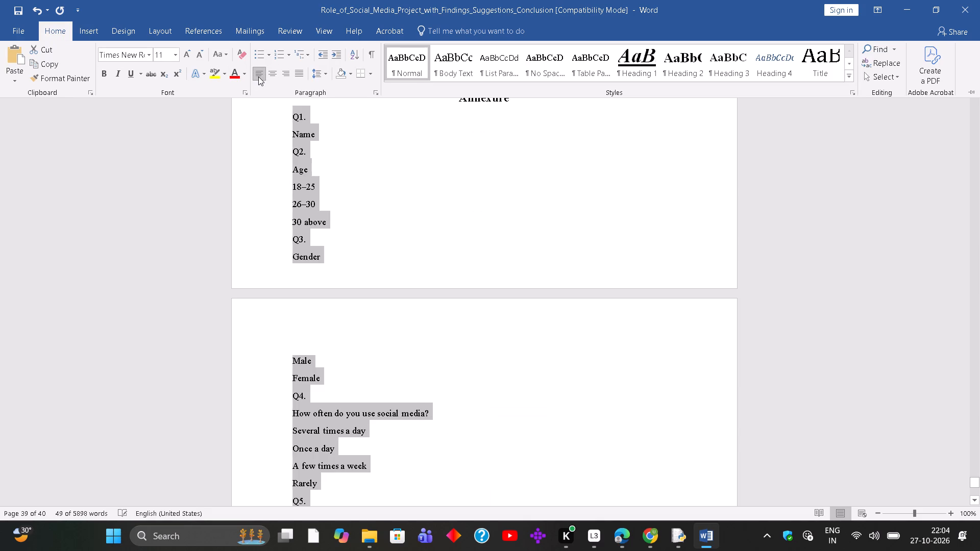
Join "Name" onto the "Q1." line of the Annexure questionnaire so it reads "Q1.Name".
{"action": "scroll", "coordinate": [379, 155], "scroll_direction": "up", "scroll_amount": 1}
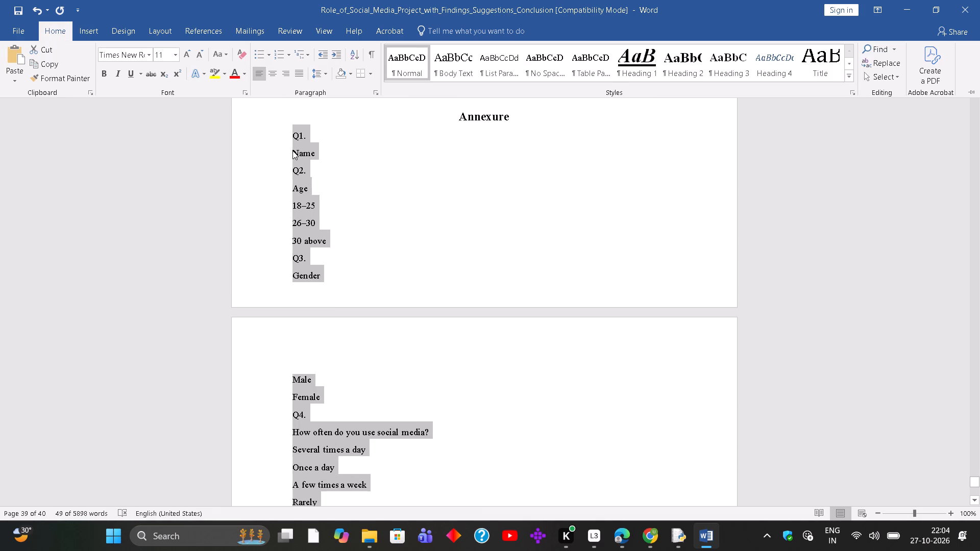
{"action": "left_click", "coordinate": [290, 150]}
{"action": "left_click", "coordinate": [300, 153]}
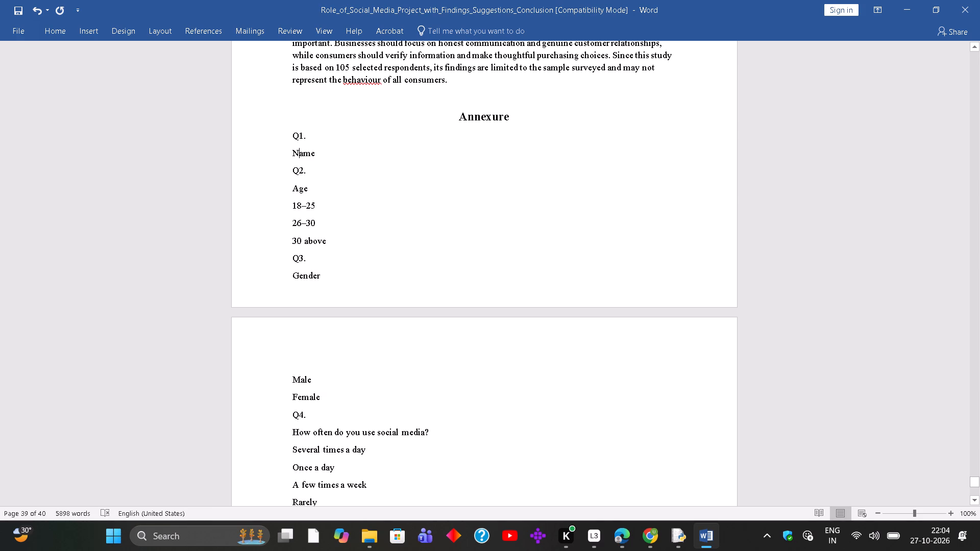
{"action": "key", "text": "Left"}
{"action": "key", "text": "Left"}
{"action": "key", "text": "Right"}
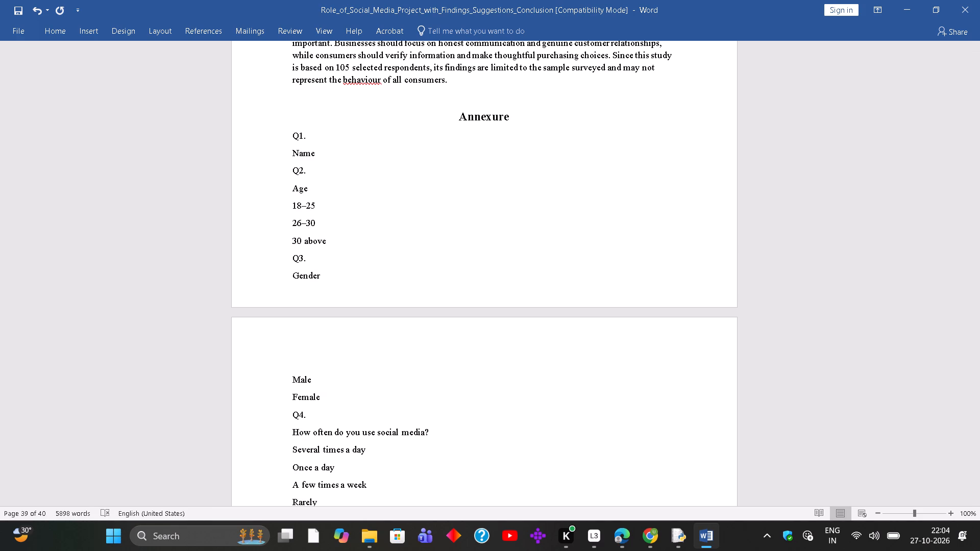
{"action": "key", "text": "BackSpace"}
{"action": "key", "text": "BackSpace"}
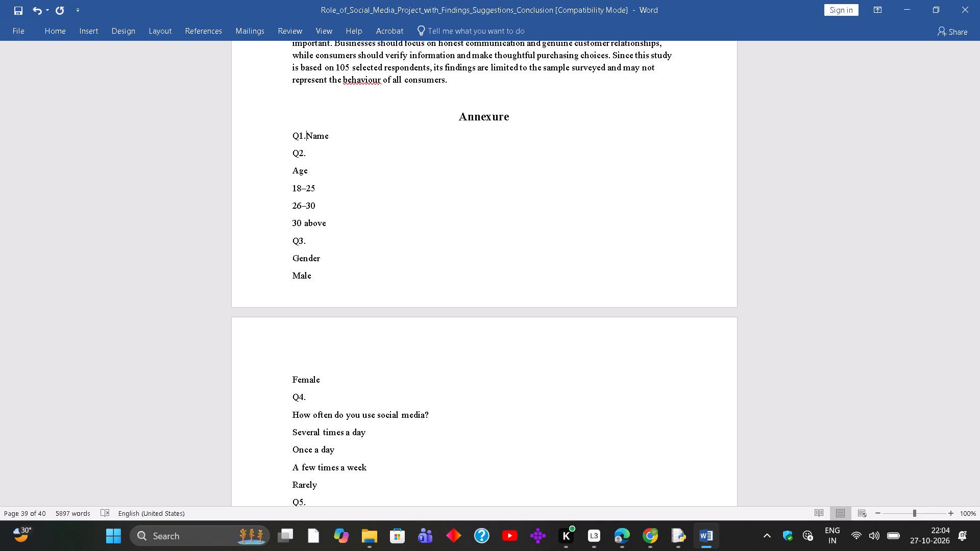
Start a new empty line after "Twitter", the last option of Q5 in the Annexure questionnaire.
{"action": "key", "text": "Down"}
{"action": "key", "text": "Down"}
{"action": "key", "text": "Down"}
{"action": "key", "text": "Down"}
{"action": "key", "text": "Down"}
{"action": "key", "text": "Down"}
{"action": "key", "text": "Down"}
{"action": "key", "text": "Down"}
{"action": "key", "text": "Down"}
{"action": "key", "text": "Down"}
{"action": "key", "text": "Down"}
{"action": "key", "text": "Down"}
{"action": "key", "text": "Down"}
{"action": "key", "text": "Down"}
{"action": "key", "text": "Down"}
{"action": "key", "text": "Down"}
{"action": "key", "text": "Down"}
{"action": "key", "text": "Down"}
{"action": "key", "text": "Down"}
{"action": "key", "text": "Down"}
{"action": "key", "text": "Down"}
{"action": "key", "text": "Down"}
{"action": "key", "text": "Down"}
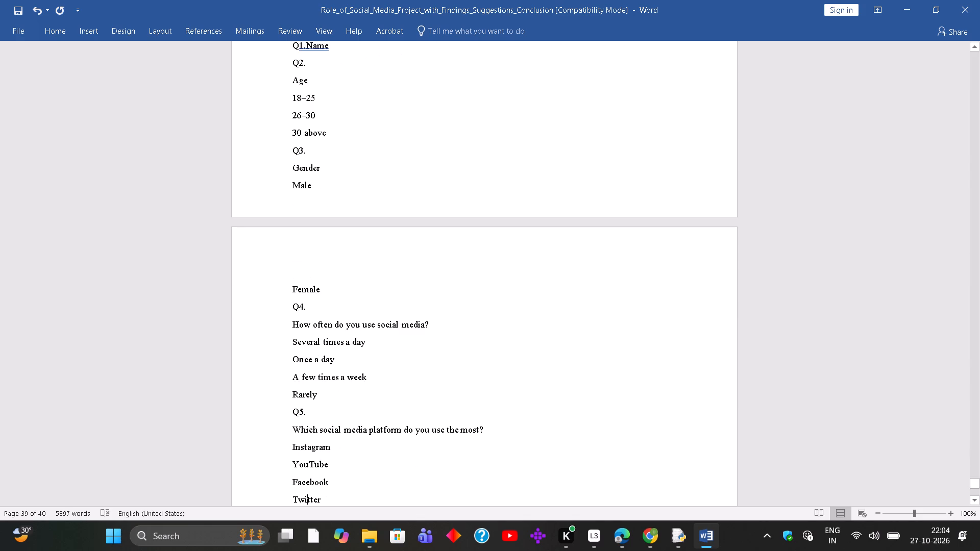
{"action": "key", "text": "Right"}
{"action": "key", "text": "Right"}
{"action": "key", "text": "Right"}
{"action": "key", "text": "Right"}
{"action": "key", "text": "Return"}
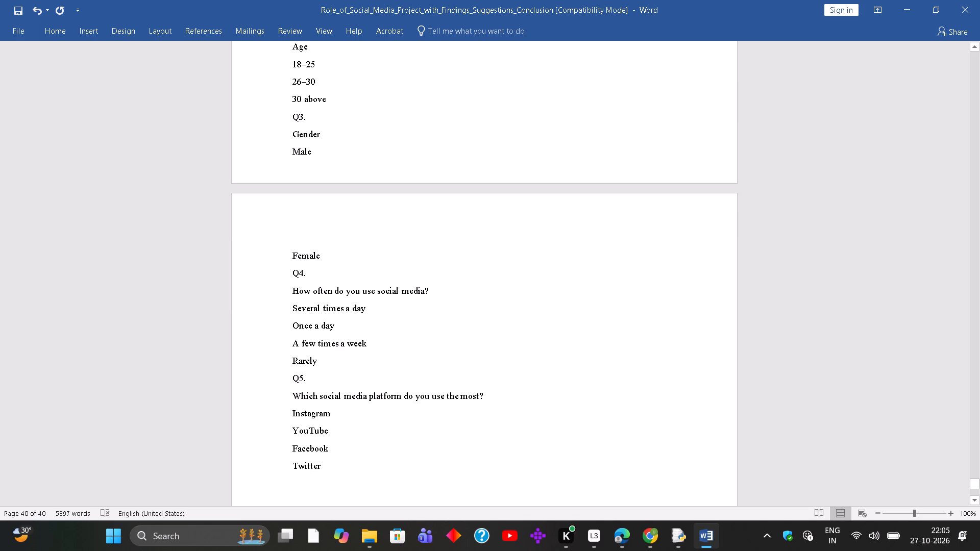
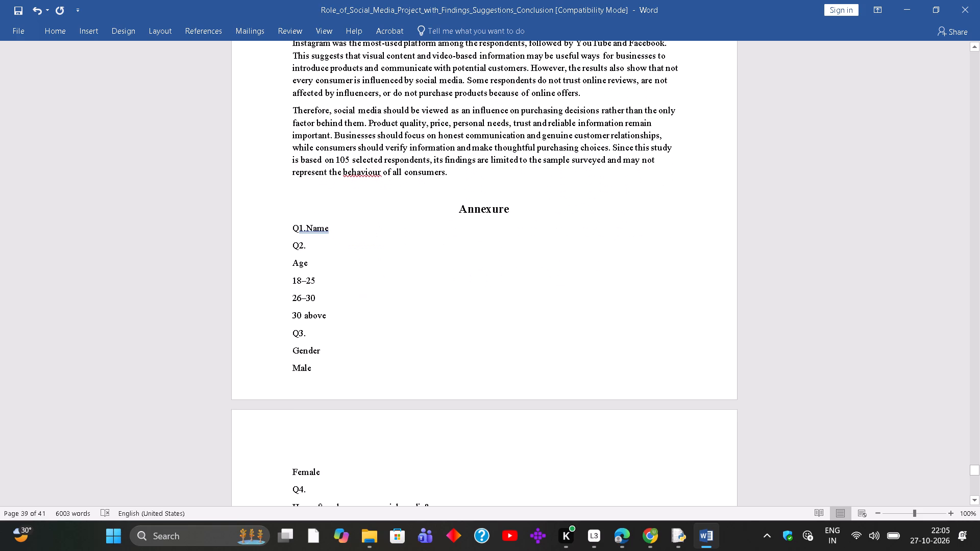
Push the "Annexure" heading onto a new page by adding ten empty lines between the conclusion's last paragraph and the heading.
{"action": "left_click", "coordinate": [447, 188]}
{"action": "key", "text": "Return"}
{"action": "key", "text": "Return"}
{"action": "key", "text": "Return"}
{"action": "key", "text": "Return"}
{"action": "key", "text": "Return"}
{"action": "key", "text": "Return"}
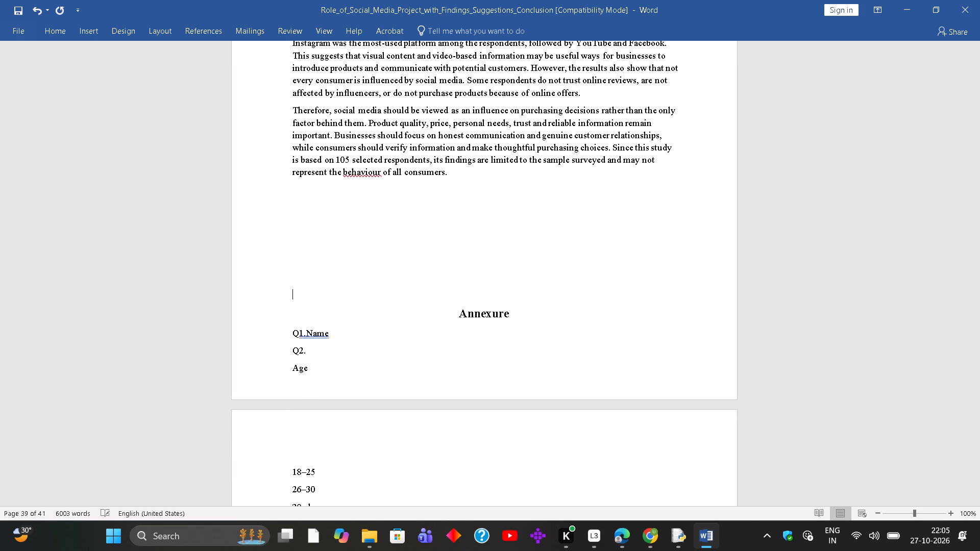
{"action": "key", "text": "Return"}
{"action": "key", "text": "Return"}
{"action": "key", "text": "Return"}
{"action": "key", "text": "Return"}
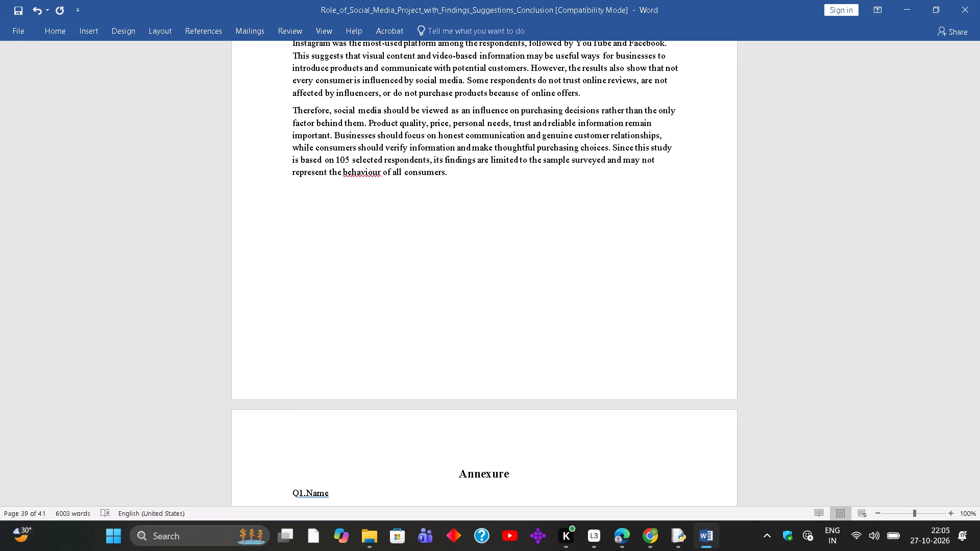
Join "Age" onto the "Q2." line of the Annexure questionnaire so it reads "Q2.Age".
{"action": "scroll", "coordinate": [509, 235], "scroll_direction": "down", "scroll_amount": 2}
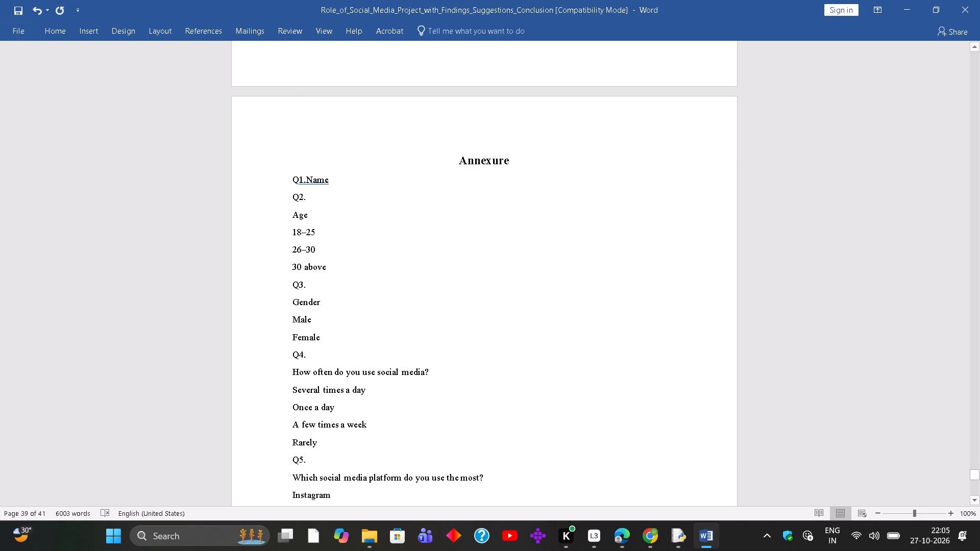
{"action": "left_click", "coordinate": [293, 216]}
{"action": "key", "text": "BackSpace"}
{"action": "key", "text": "BackSpace"}
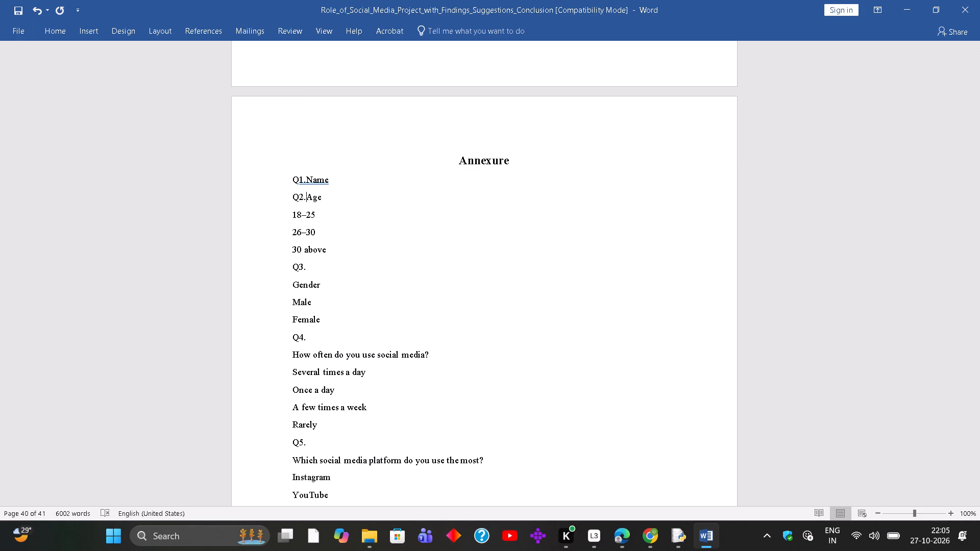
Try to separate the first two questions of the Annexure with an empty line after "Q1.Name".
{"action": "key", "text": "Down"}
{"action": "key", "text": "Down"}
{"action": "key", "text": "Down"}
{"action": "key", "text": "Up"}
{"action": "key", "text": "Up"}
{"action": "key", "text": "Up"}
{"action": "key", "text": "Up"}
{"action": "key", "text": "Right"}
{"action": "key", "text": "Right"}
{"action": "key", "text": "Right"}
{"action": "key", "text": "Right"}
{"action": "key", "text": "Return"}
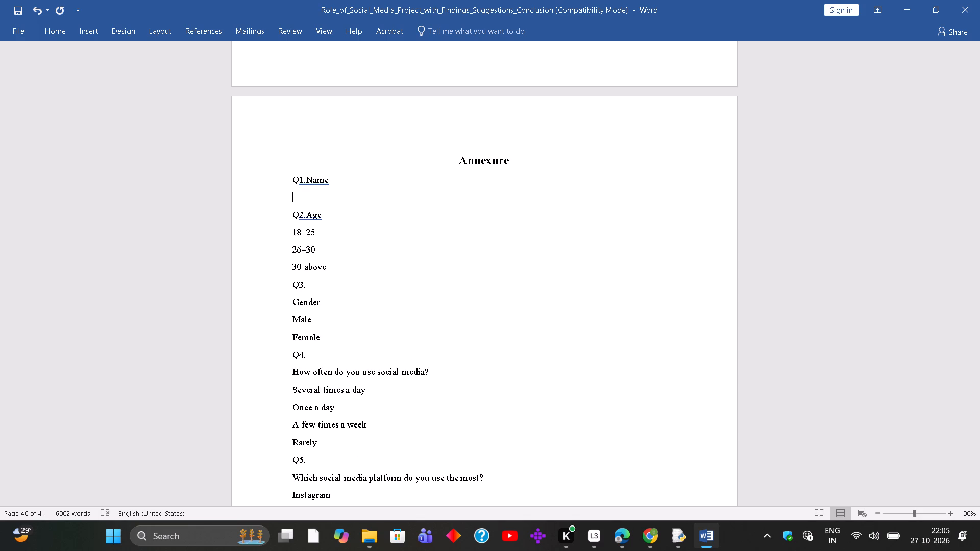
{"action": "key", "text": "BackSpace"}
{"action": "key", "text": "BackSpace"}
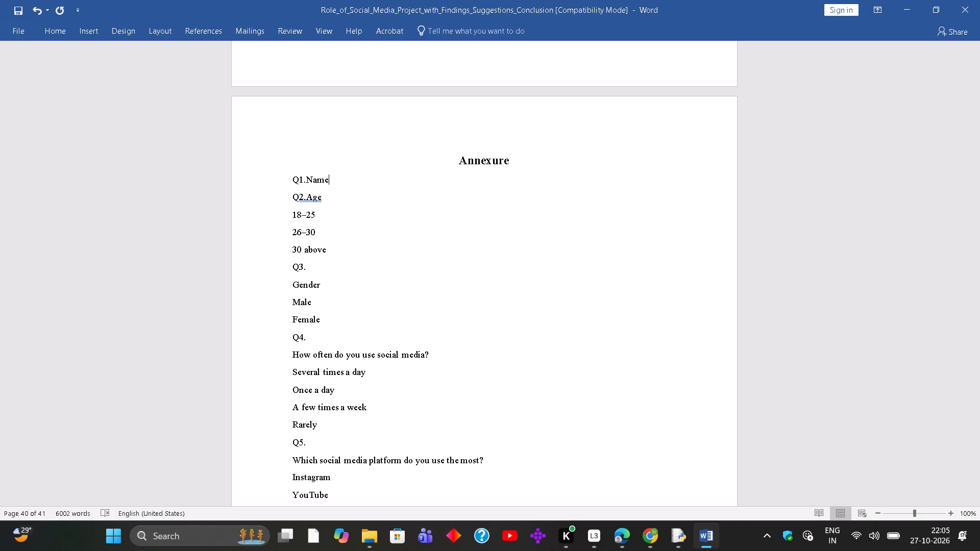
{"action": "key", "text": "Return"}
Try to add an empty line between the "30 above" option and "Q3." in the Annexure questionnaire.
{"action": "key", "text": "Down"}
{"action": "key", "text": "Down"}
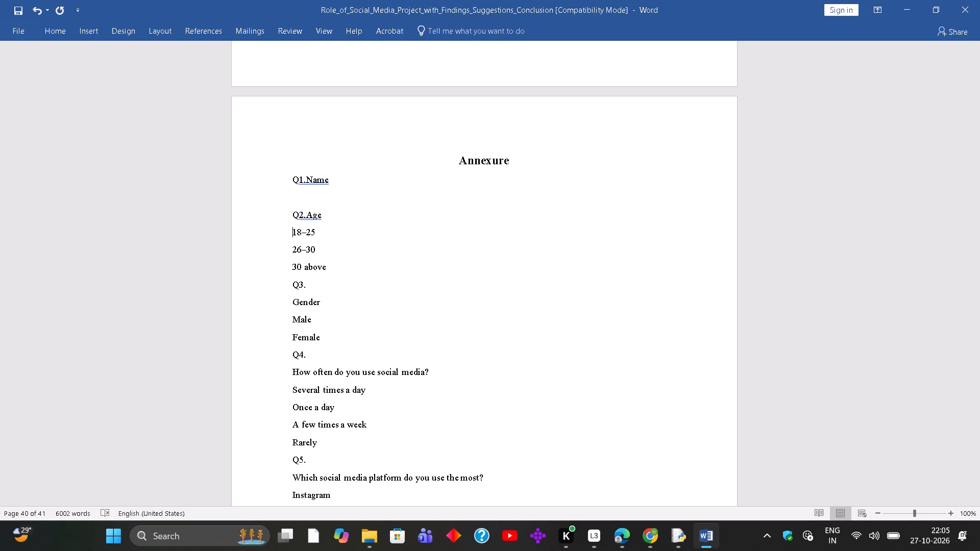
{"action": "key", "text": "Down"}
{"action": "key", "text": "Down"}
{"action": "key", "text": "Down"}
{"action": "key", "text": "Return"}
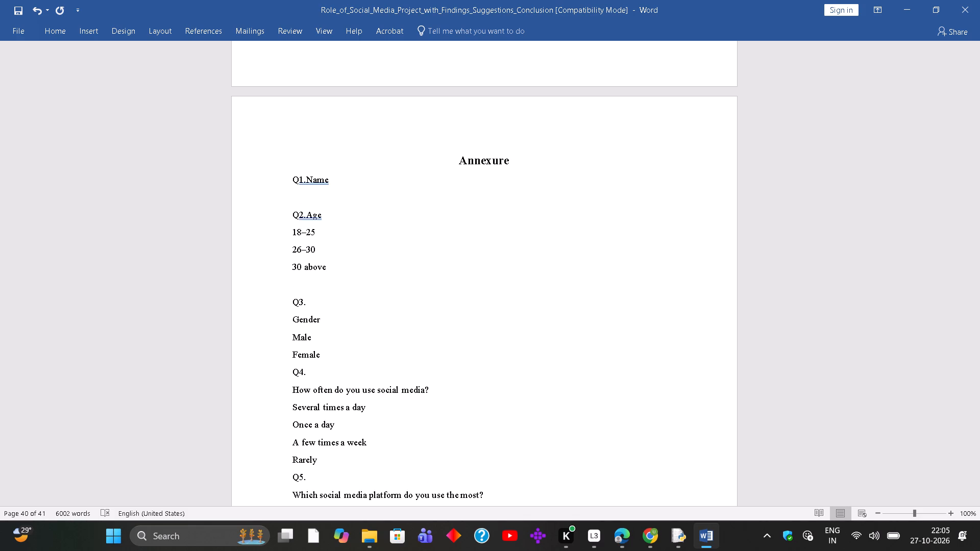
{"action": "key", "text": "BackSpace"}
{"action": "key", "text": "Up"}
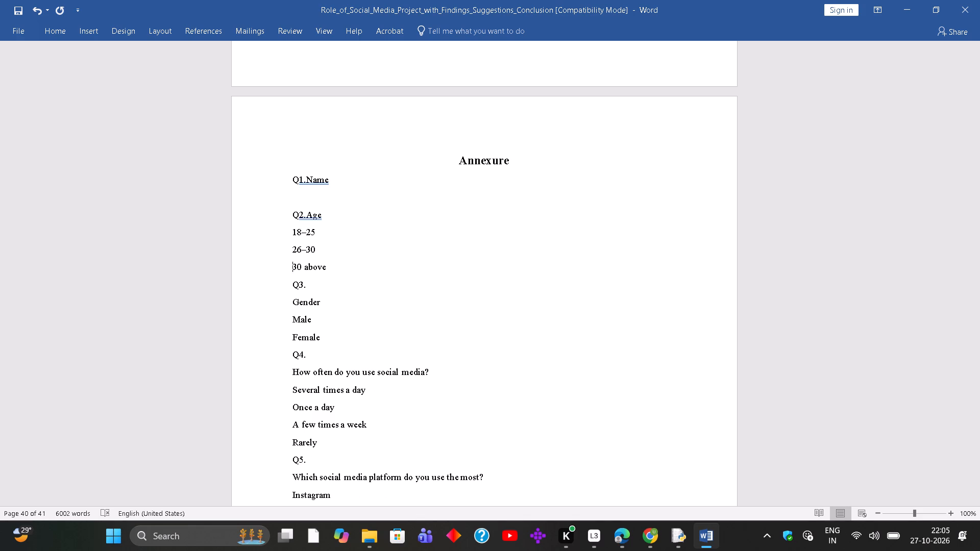
Remove the empty line between "Q1.Name" and "Q2.Age" in the Annexure questionnaire.
{"action": "key", "text": "Up"}
{"action": "key", "text": "Up"}
{"action": "key", "text": "Up"}
{"action": "key", "text": "Up"}
{"action": "key", "text": "Up"}
{"action": "key", "text": "Up"}
{"action": "key", "text": "Down"}
{"action": "left_click", "coordinate": [296, 193]}
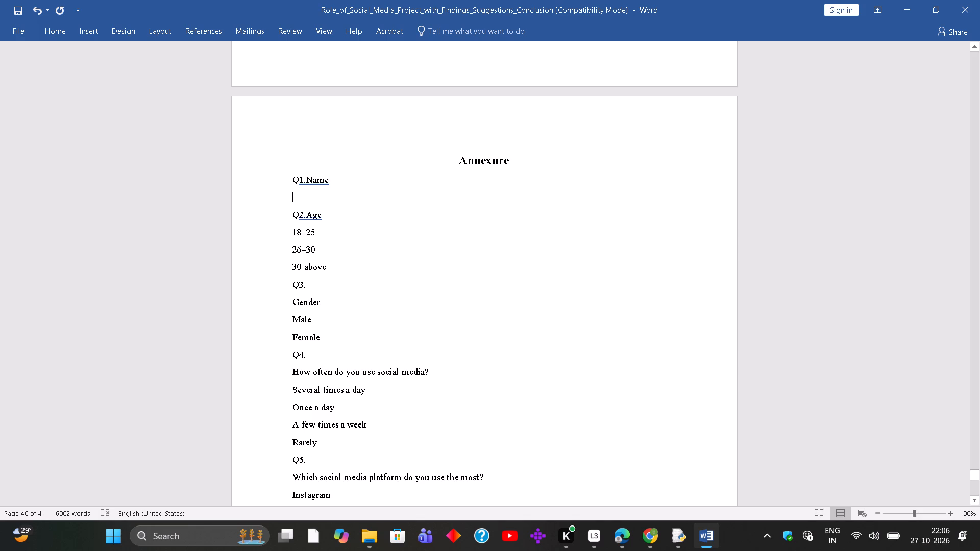
{"action": "key", "text": "BackSpace"}
{"action": "key", "text": "BackSpace"}
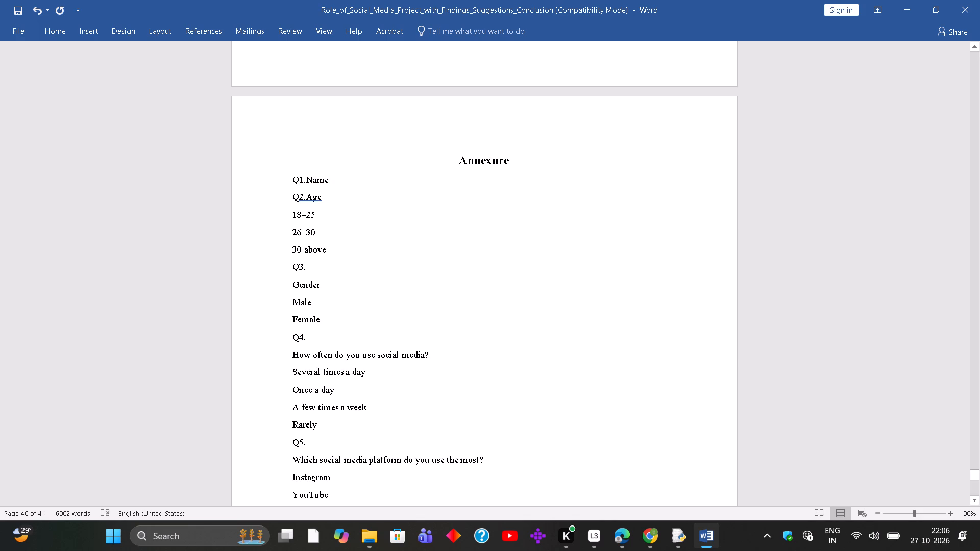
Join "Gender" onto the "Q3." line of the Annexure questionnaire so it reads "Q3.Gender".
{"action": "left_click", "coordinate": [292, 286]}
{"action": "key", "text": "BackSpace"}
{"action": "key", "text": "BackSpace"}
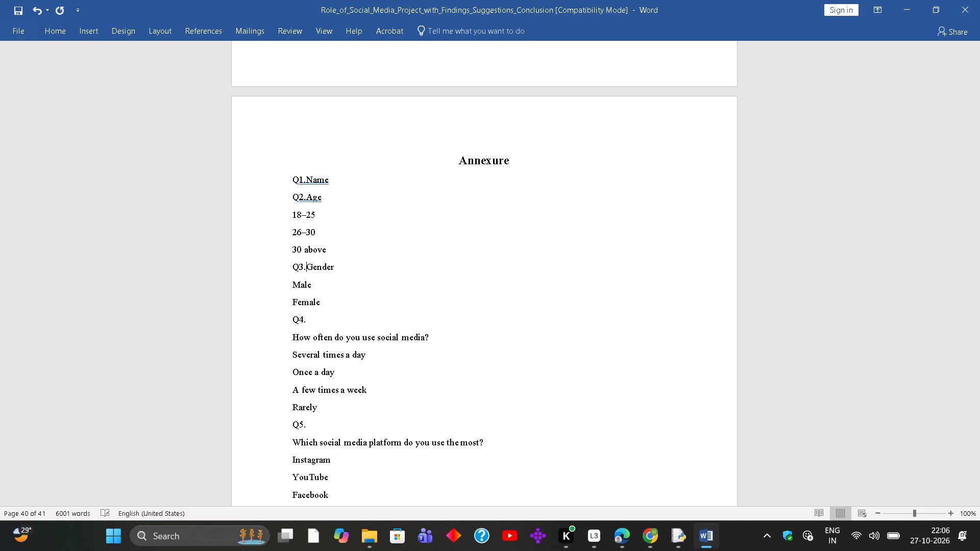
Join the question "How often do you use social media?" onto the "Q4." line of the questionnaire.
{"action": "scroll", "coordinate": [292, 286], "scroll_direction": "up", "scroll_amount": 2, "text": "ctrl"}
{"action": "scroll", "coordinate": [292, 286], "scroll_direction": "down", "scroll_amount": 1}
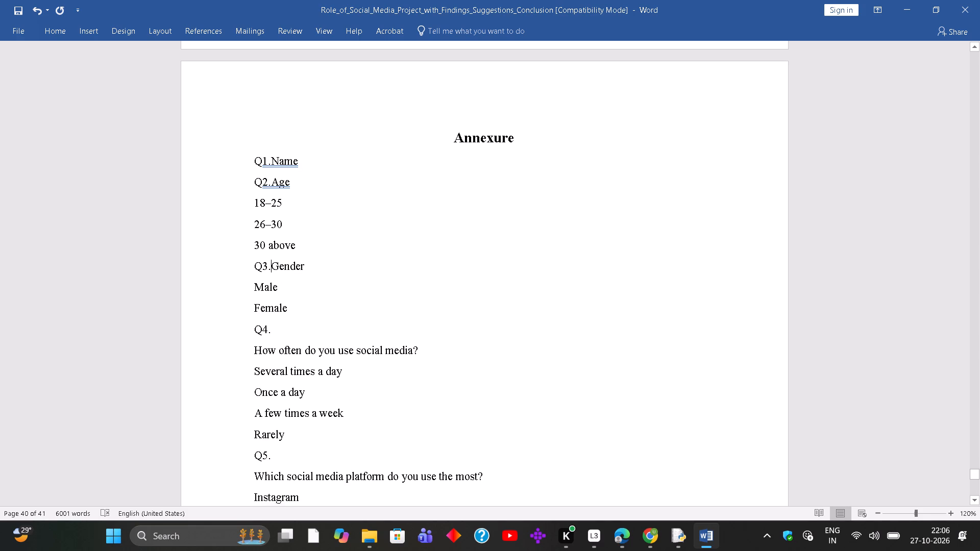
{"action": "scroll", "coordinate": [292, 286], "scroll_direction": "down", "scroll_amount": 1}
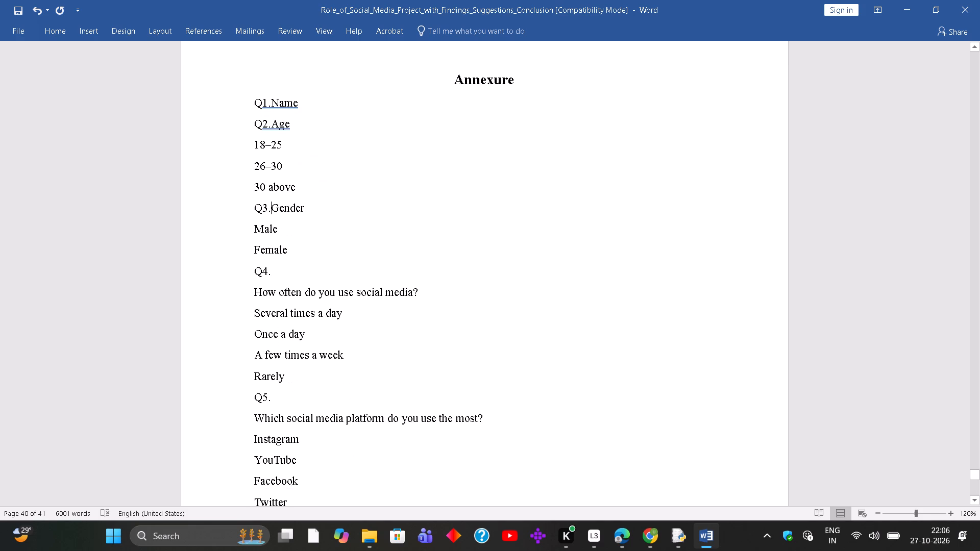
{"action": "key", "text": "Down"}
{"action": "key", "text": "Down"}
{"action": "key", "text": "Down"}
{"action": "key", "text": "Down"}
{"action": "key", "text": "Left"}
{"action": "key", "text": "Left"}
{"action": "key", "text": "BackSpace"}
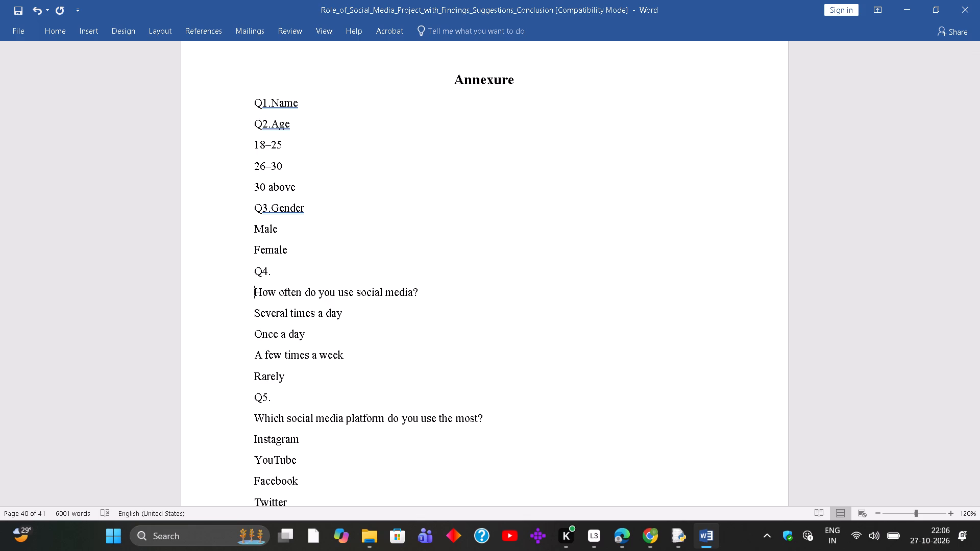
{"action": "key", "text": "BackSpace"}
Join the question "Which social media platform do you use the most?" onto the "Q5." line.
{"action": "key", "text": "Down"}
{"action": "key", "text": "Down"}
{"action": "key", "text": "Down"}
{"action": "key", "text": "Down"}
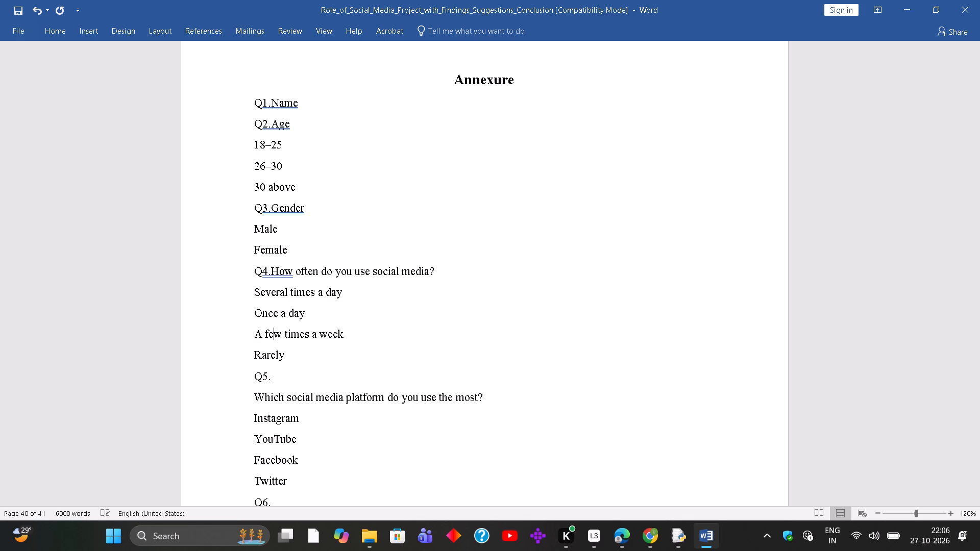
{"action": "key", "text": "Down"}
{"action": "key", "text": "Down"}
{"action": "key", "text": "Left"}
{"action": "key", "text": "Left"}
{"action": "key", "text": "BackSpace"}
{"action": "key", "text": "BackSpace"}
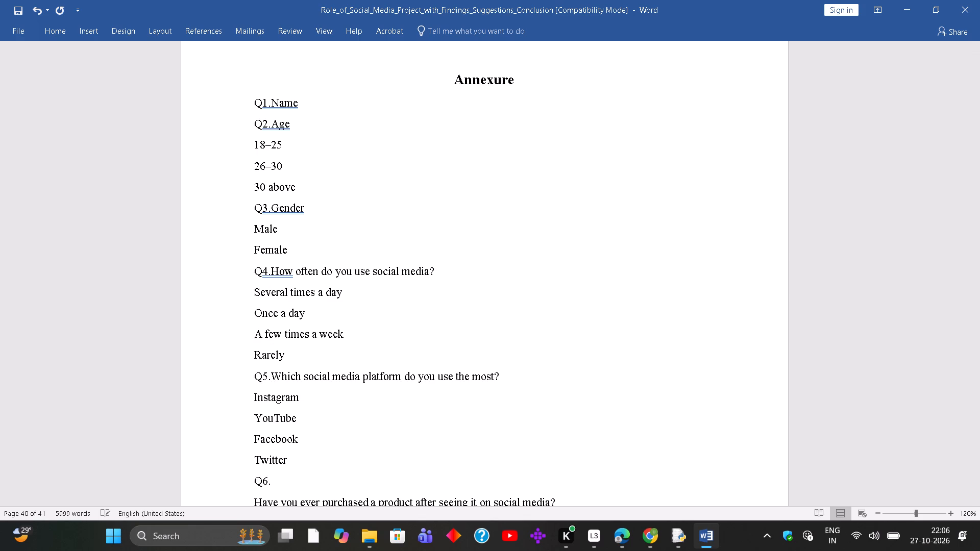
Join the question "Have you ever purchased a product after seeing it on social media?" onto the "Q6." line.
{"action": "key", "text": "Down"}
{"action": "key", "text": "Down"}
{"action": "key", "text": "Down"}
{"action": "key", "text": "Down"}
{"action": "key", "text": "Down"}
{"action": "key", "text": "Down"}
{"action": "key", "text": "Left"}
{"action": "key", "text": "Left"}
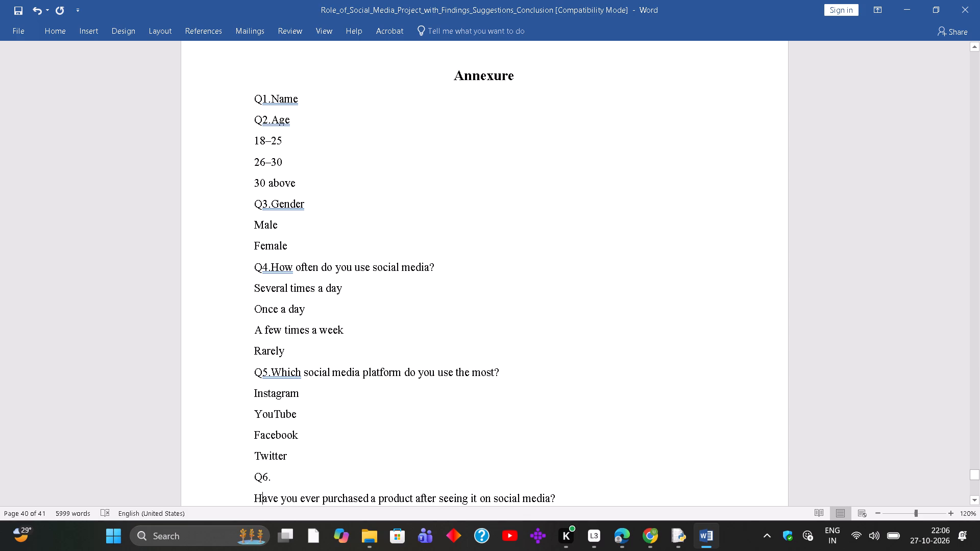
{"action": "key", "text": "Left"}
{"action": "key", "text": "Left"}
{"action": "key", "text": "Right"}
{"action": "key", "text": "BackSpace"}
{"action": "key", "text": "BackSpace"}
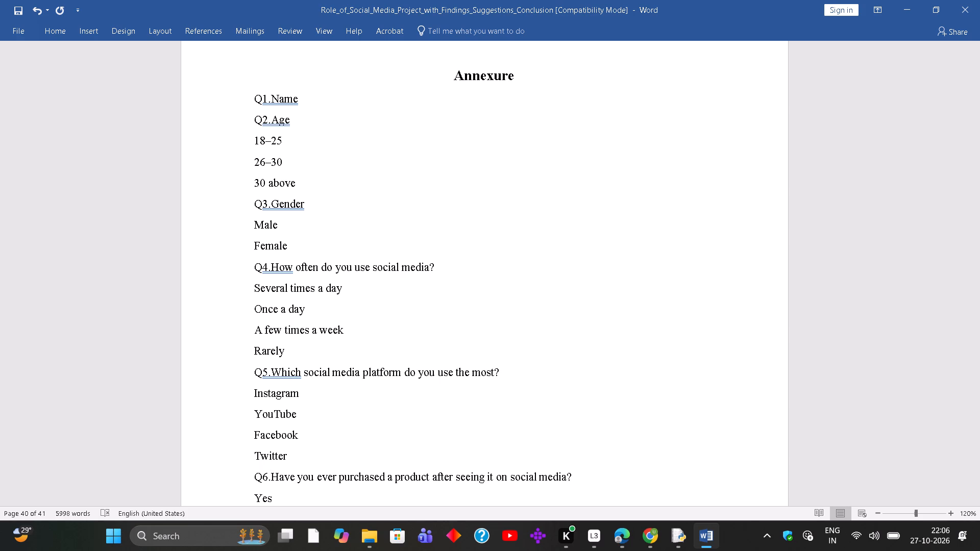
Join the question "Which social media platform influences your purchasing decisions the most?" onto the "Q7." line.
{"action": "key", "text": "Down"}
{"action": "key", "text": "Down"}
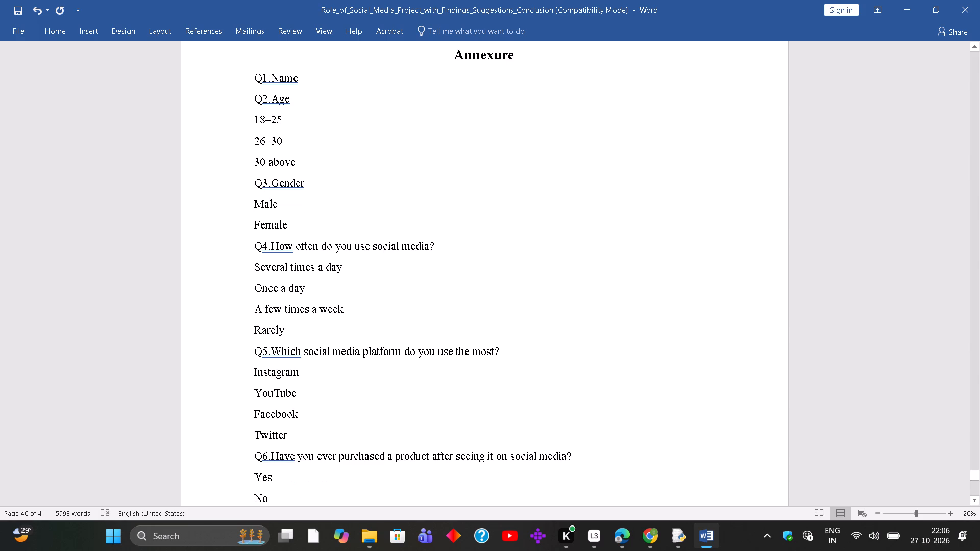
{"action": "key", "text": "Down"}
{"action": "key", "text": "Down"}
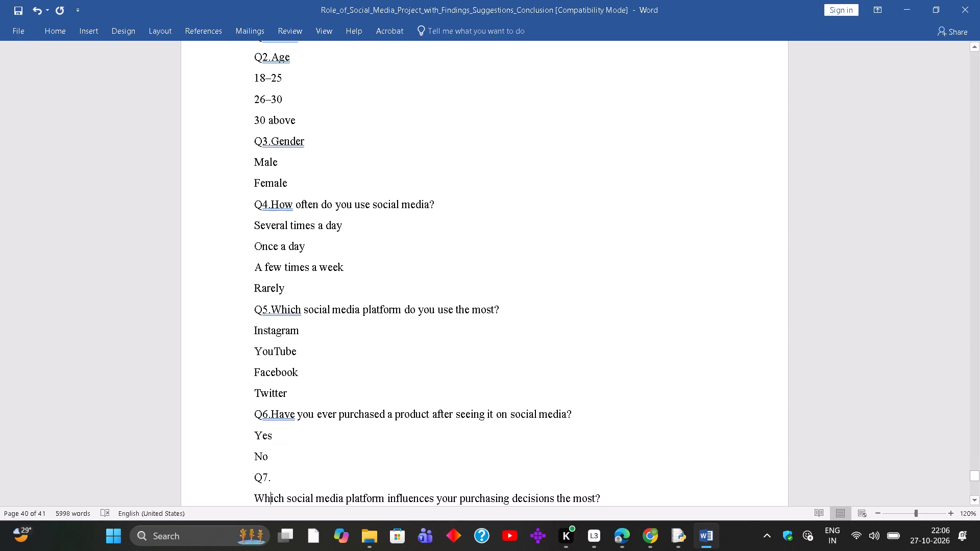
{"action": "key", "text": "Left"}
{"action": "key", "text": "Left"}
{"action": "key", "text": "BackSpace"}
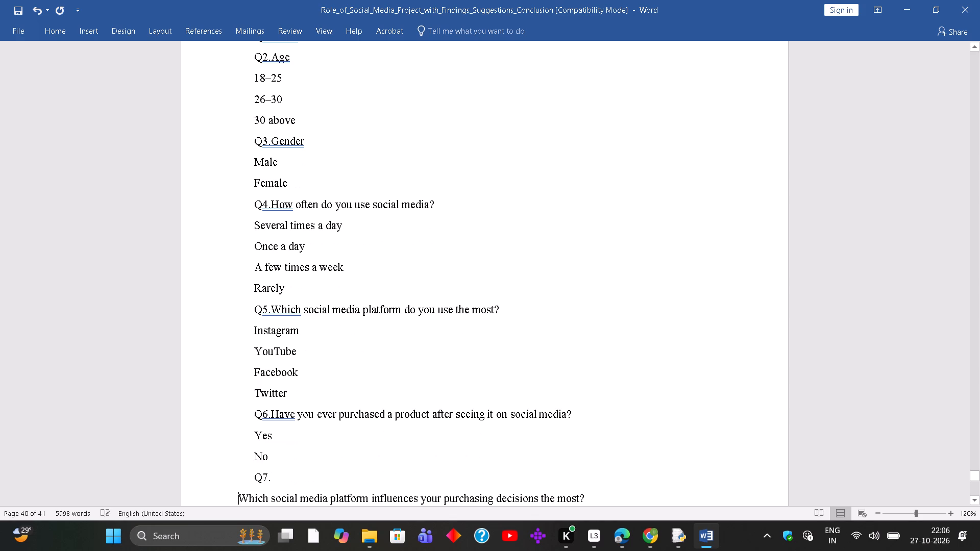
{"action": "key", "text": "BackSpace"}
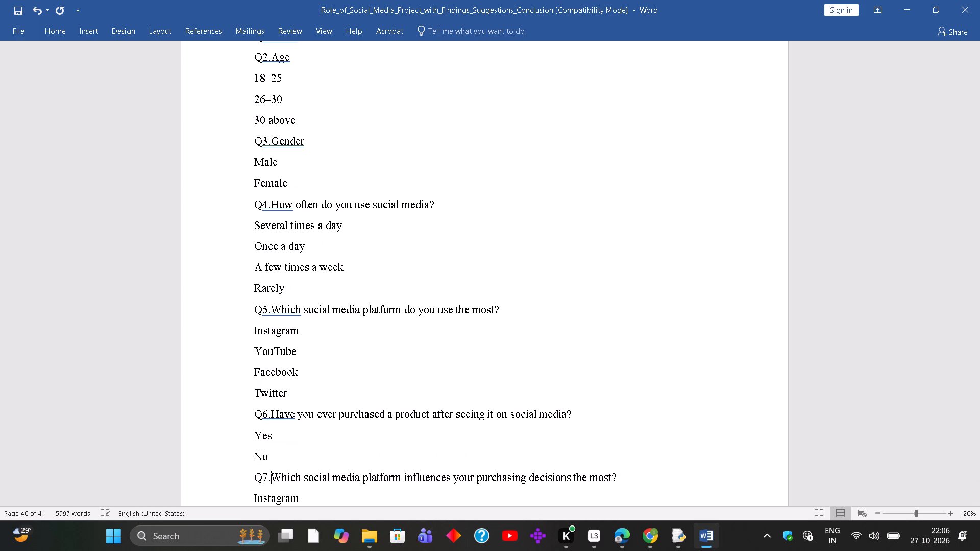
Join the question "Do you trust product reviews and ratings on social media?" onto the "Q8." line.
{"action": "key", "text": "Down"}
{"action": "key", "text": "Down"}
{"action": "key", "text": "Down"}
{"action": "key", "text": "Down"}
{"action": "key", "text": "Down"}
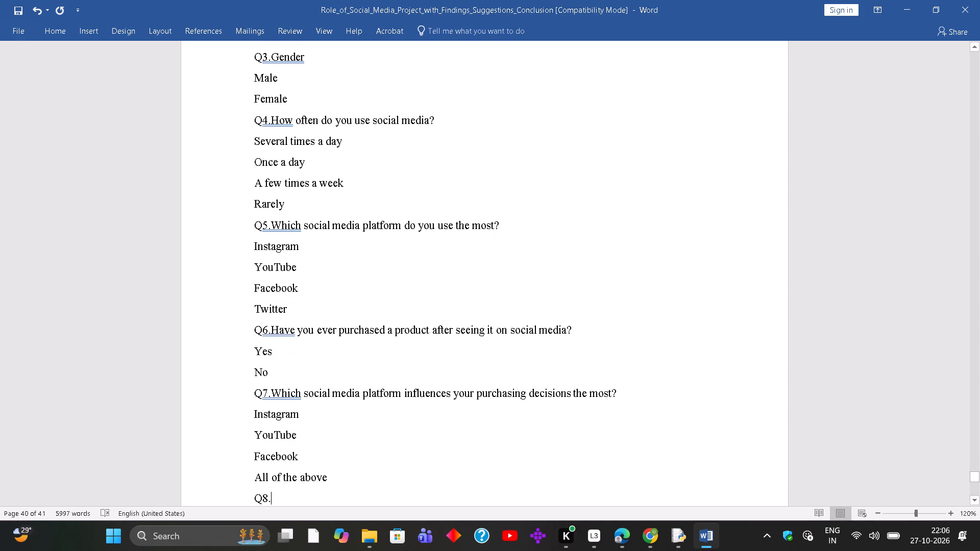
{"action": "key", "text": "Down"}
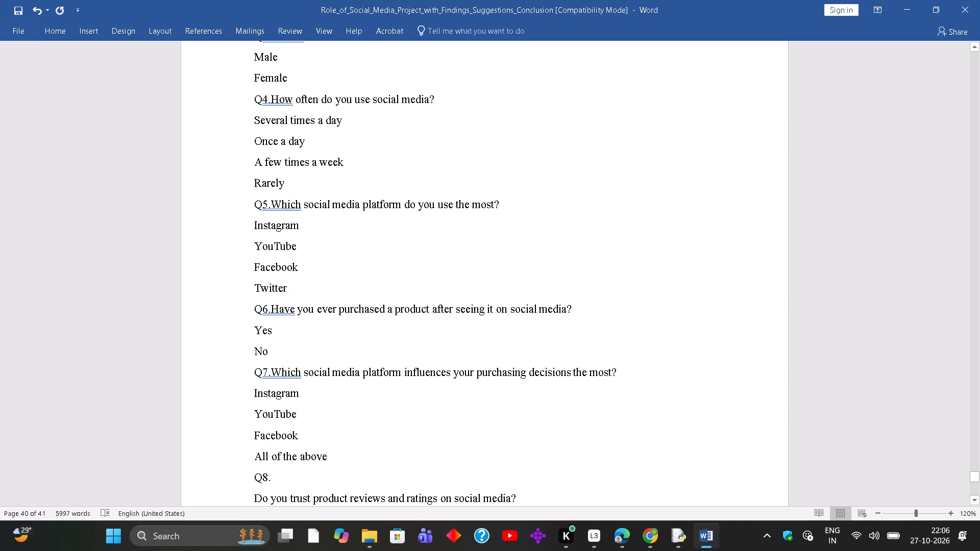
{"action": "key", "text": "Left"}
{"action": "key", "text": "Left"}
{"action": "key", "text": "Left"}
{"action": "key", "text": "BackSpace"}
{"action": "key", "text": "BackSpace"}
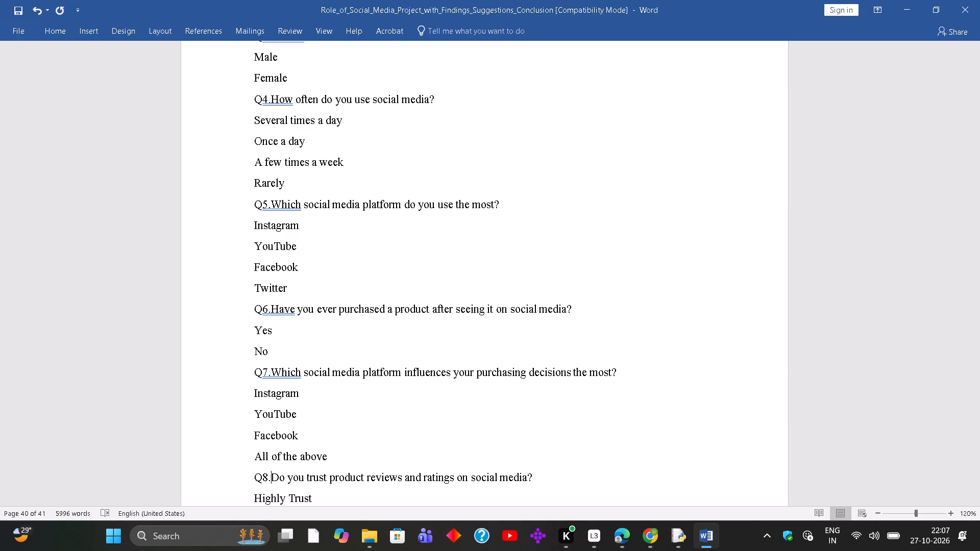
Join the question "What type of social media content influences your purchase most?" onto the "Q9." line.
{"action": "key", "text": "Down"}
{"action": "key", "text": "Down"}
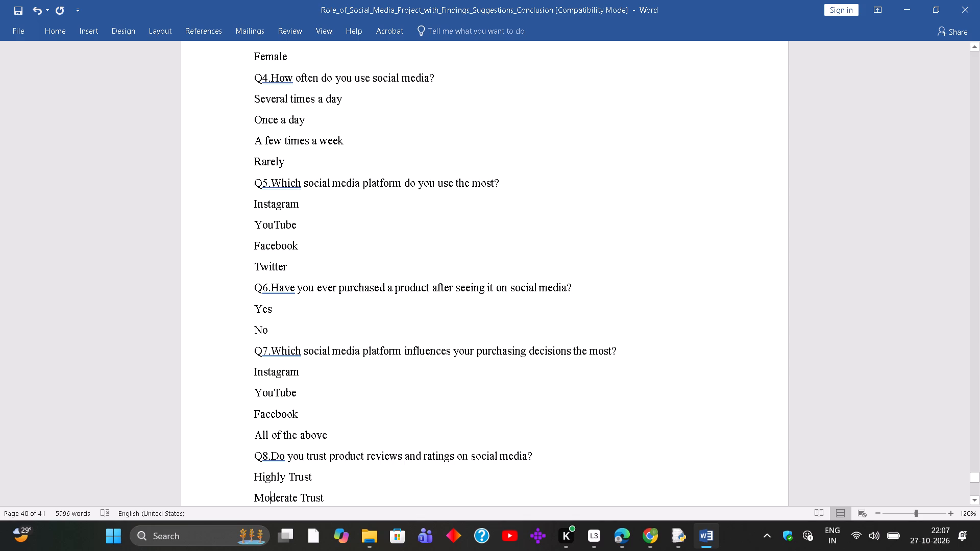
{"action": "key", "text": "Down"}
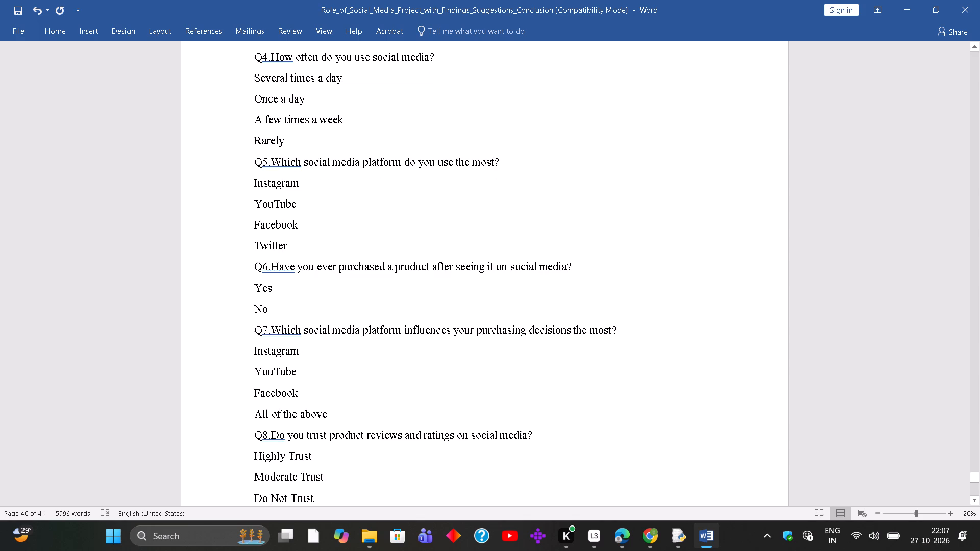
{"action": "key", "text": "Down"}
{"action": "key", "text": "Down"}
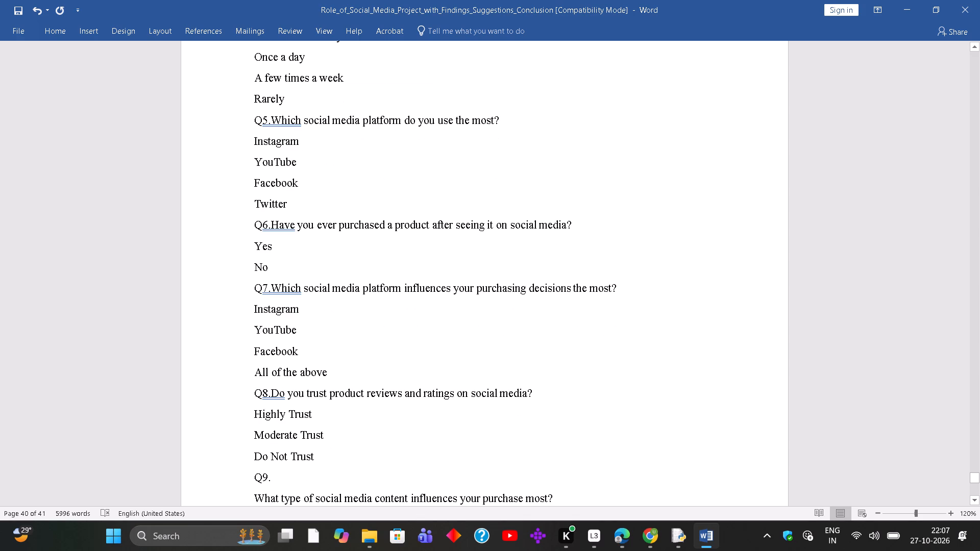
{"action": "key", "text": "Left"}
{"action": "key", "text": "Left"}
{"action": "key", "text": "BackSpace"}
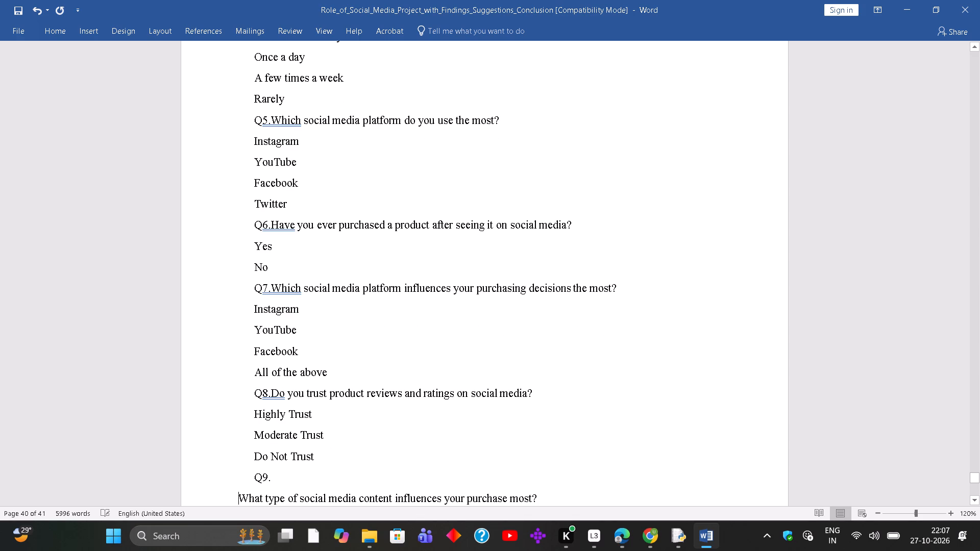
{"action": "key", "text": "BackSpace"}
{"action": "key", "text": "Down"}
{"action": "key", "text": "Down"}
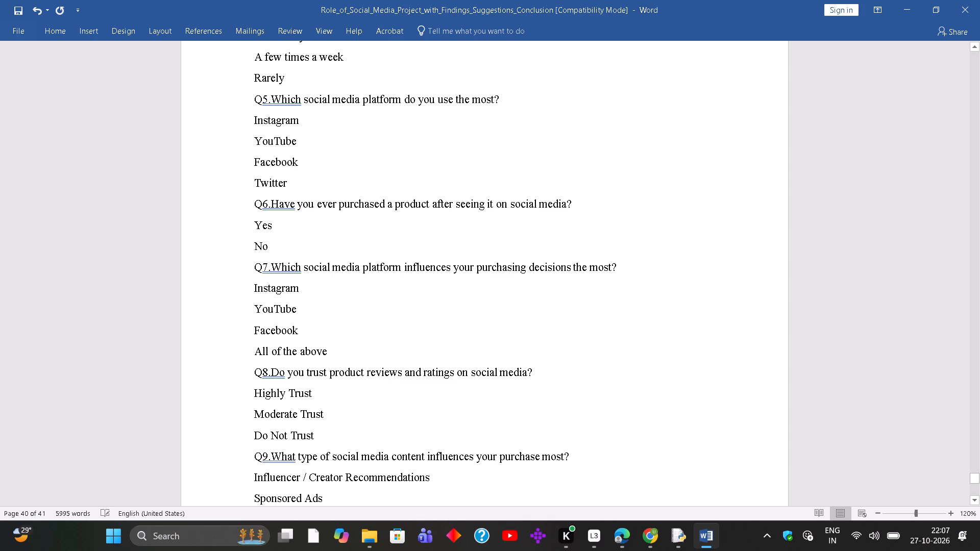
Join the question "How frequently do you make purchases based on social media recommendations?" onto the "Q10." line.
{"action": "key", "text": "Down"}
{"action": "key", "text": "Down"}
{"action": "key", "text": "Down"}
{"action": "key", "text": "Down"}
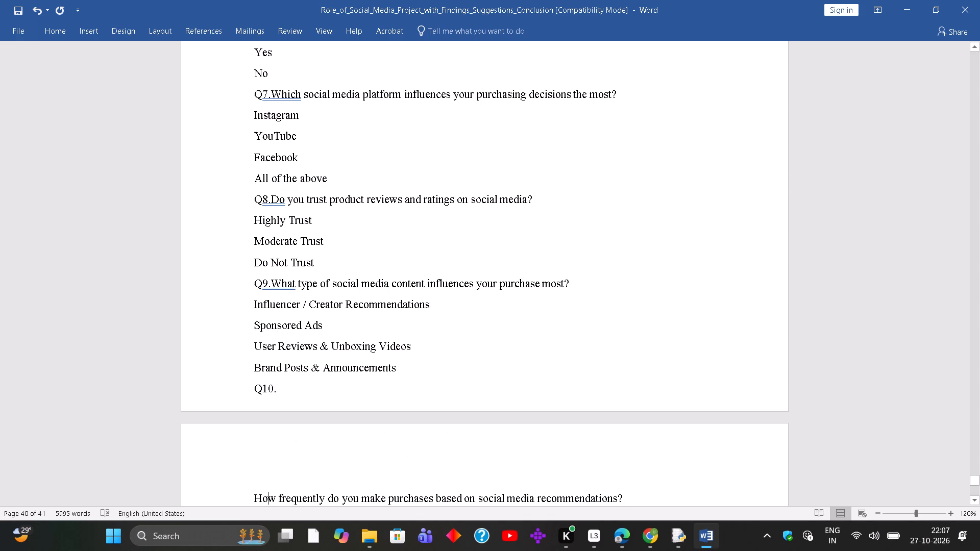
{"action": "key", "text": "Left"}
{"action": "key", "text": "Left"}
{"action": "key", "text": "BackSpace"}
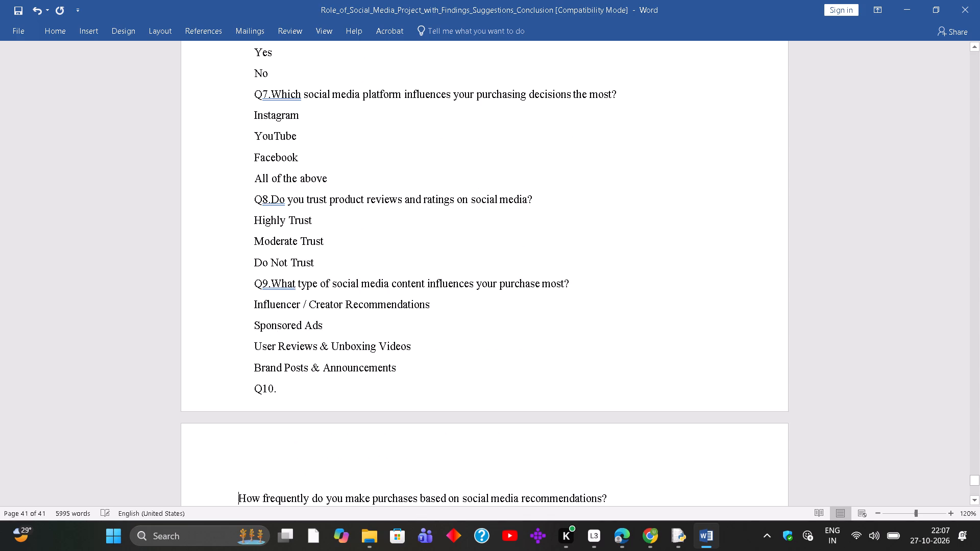
{"action": "key", "text": "BackSpace"}
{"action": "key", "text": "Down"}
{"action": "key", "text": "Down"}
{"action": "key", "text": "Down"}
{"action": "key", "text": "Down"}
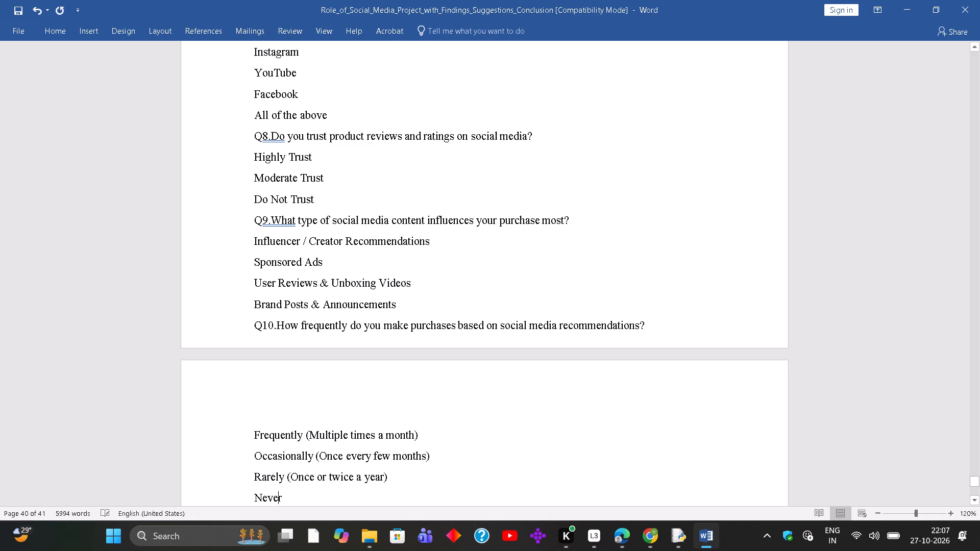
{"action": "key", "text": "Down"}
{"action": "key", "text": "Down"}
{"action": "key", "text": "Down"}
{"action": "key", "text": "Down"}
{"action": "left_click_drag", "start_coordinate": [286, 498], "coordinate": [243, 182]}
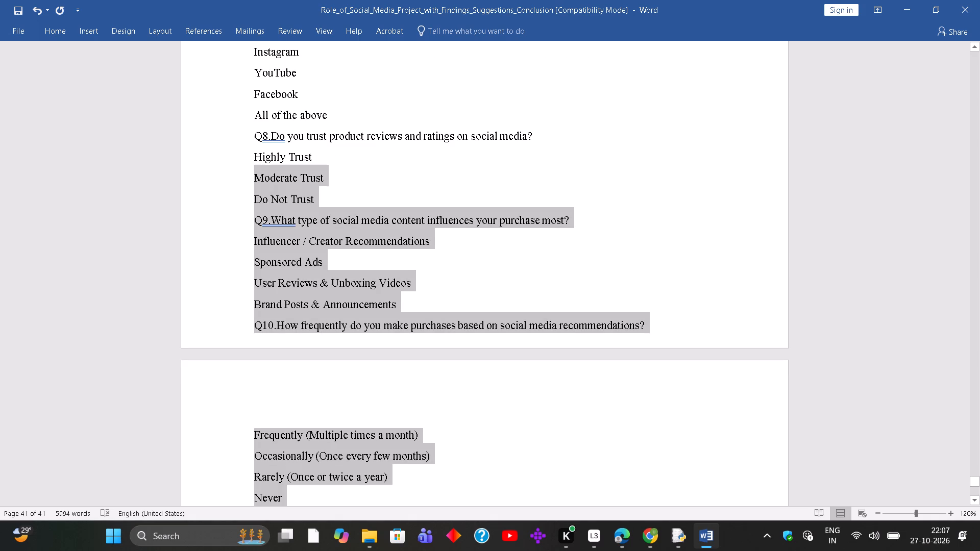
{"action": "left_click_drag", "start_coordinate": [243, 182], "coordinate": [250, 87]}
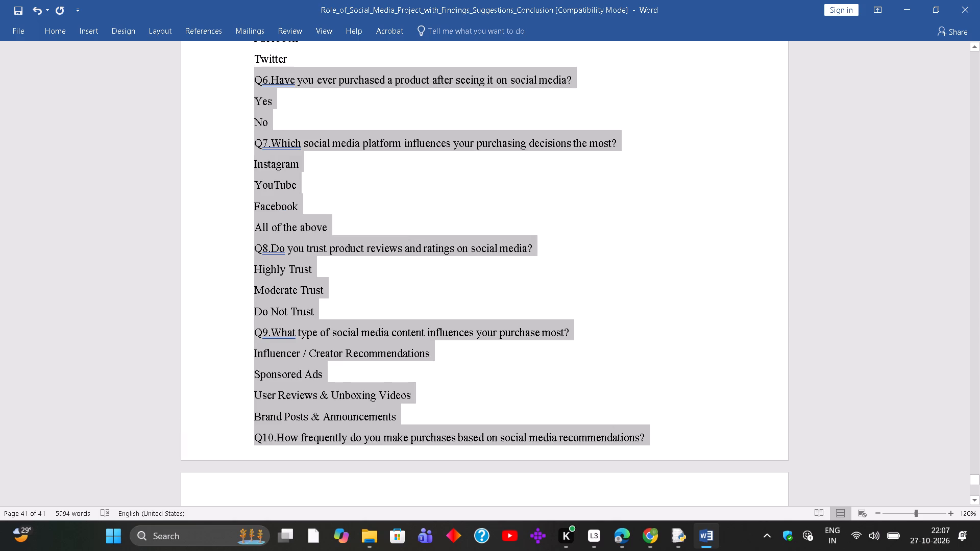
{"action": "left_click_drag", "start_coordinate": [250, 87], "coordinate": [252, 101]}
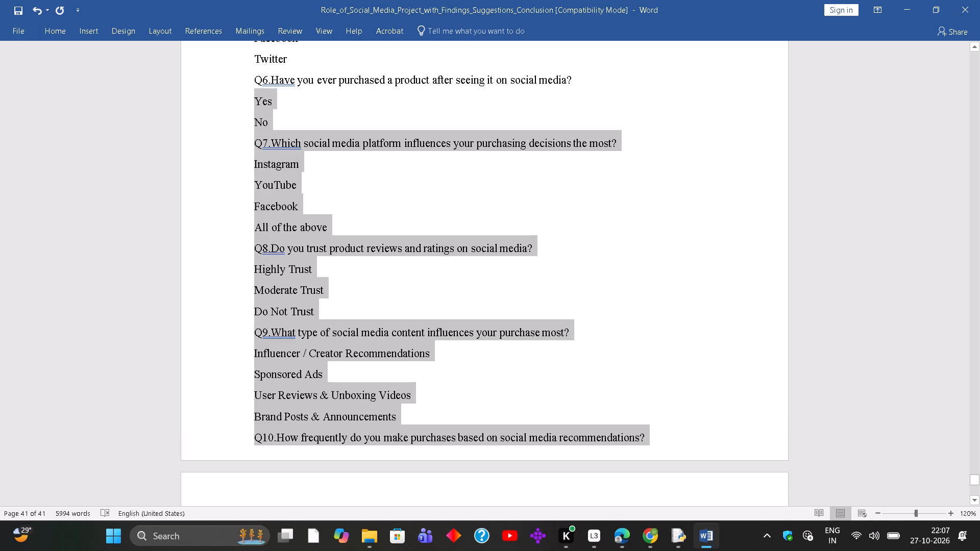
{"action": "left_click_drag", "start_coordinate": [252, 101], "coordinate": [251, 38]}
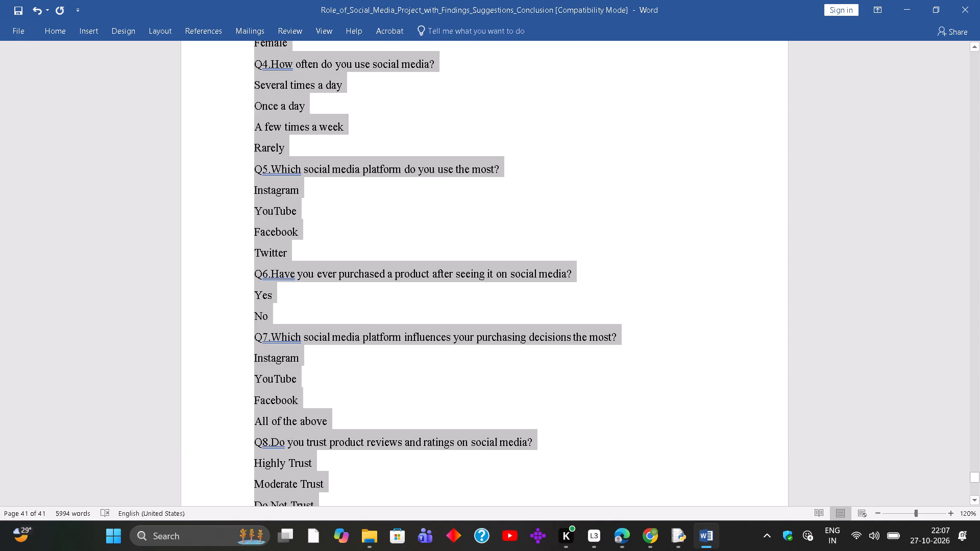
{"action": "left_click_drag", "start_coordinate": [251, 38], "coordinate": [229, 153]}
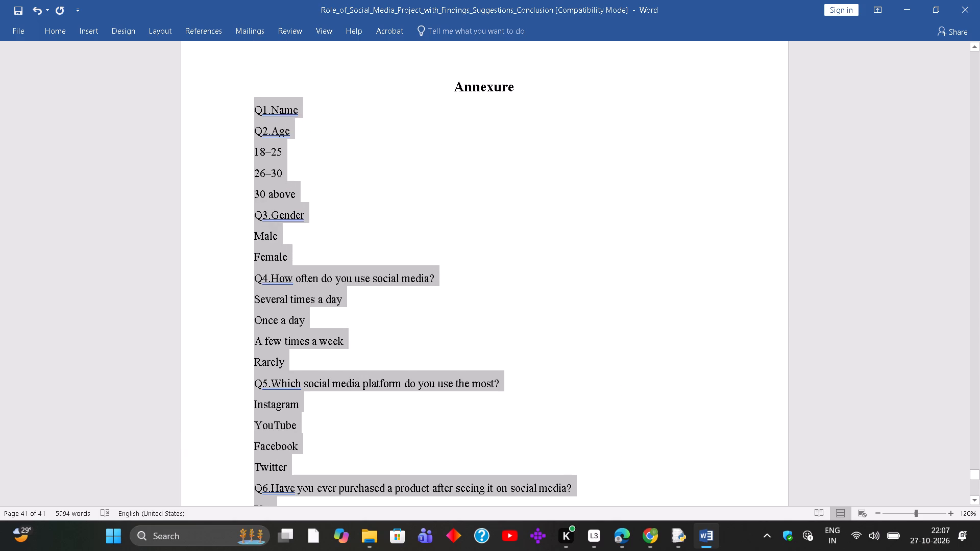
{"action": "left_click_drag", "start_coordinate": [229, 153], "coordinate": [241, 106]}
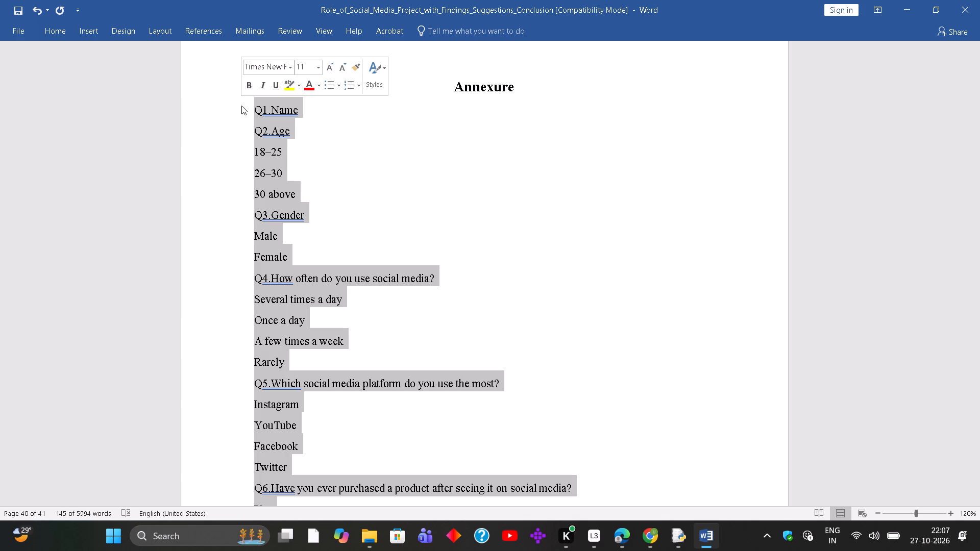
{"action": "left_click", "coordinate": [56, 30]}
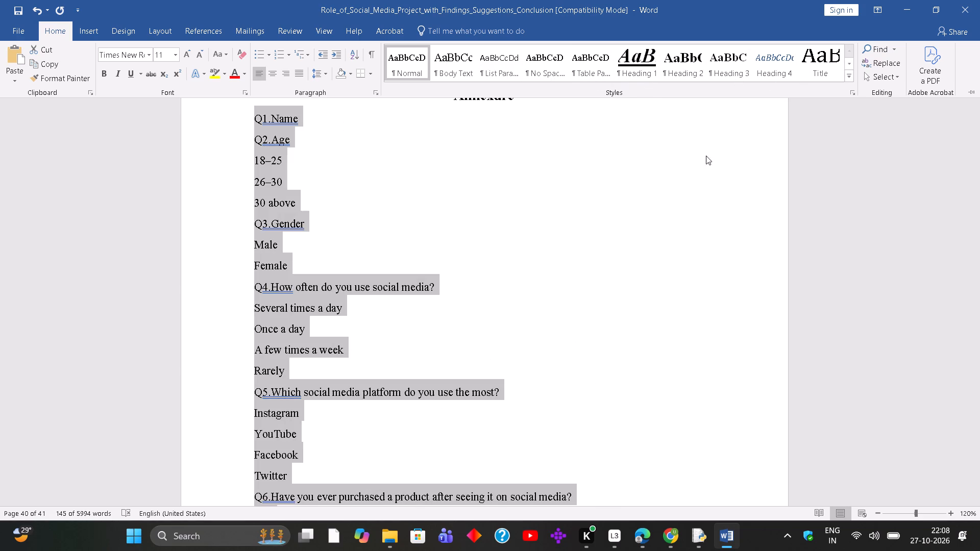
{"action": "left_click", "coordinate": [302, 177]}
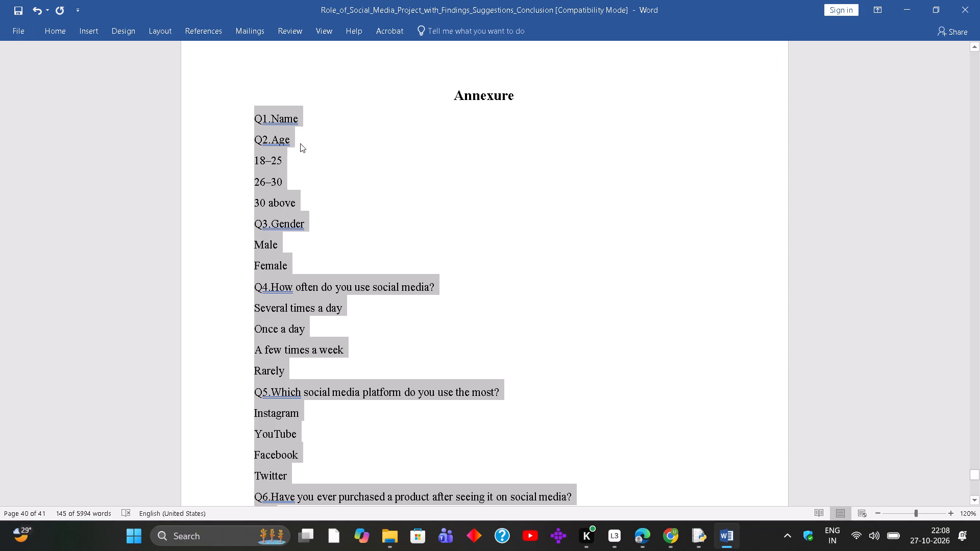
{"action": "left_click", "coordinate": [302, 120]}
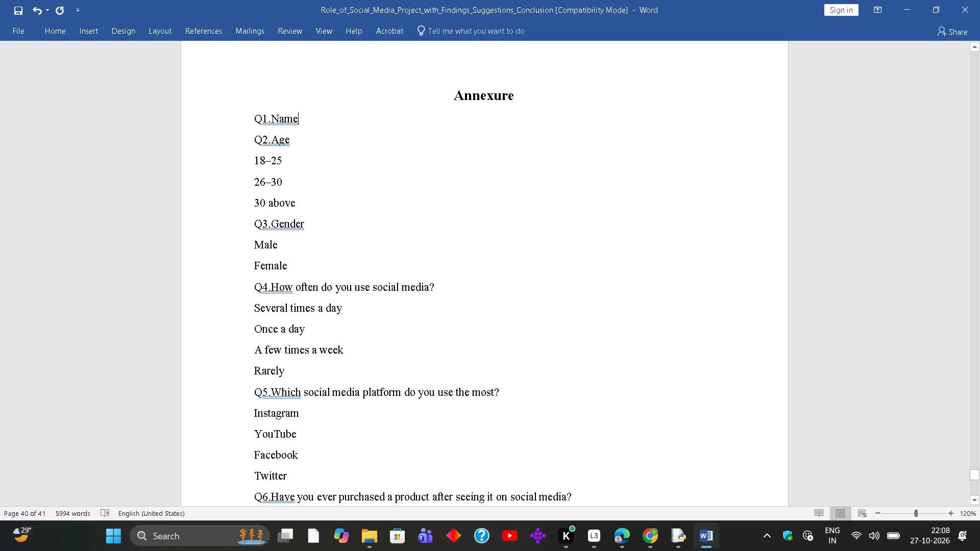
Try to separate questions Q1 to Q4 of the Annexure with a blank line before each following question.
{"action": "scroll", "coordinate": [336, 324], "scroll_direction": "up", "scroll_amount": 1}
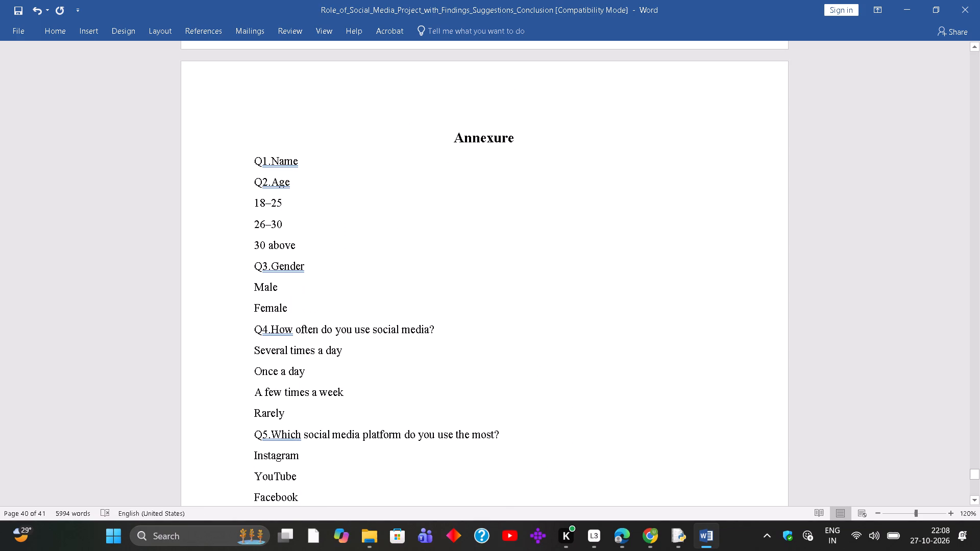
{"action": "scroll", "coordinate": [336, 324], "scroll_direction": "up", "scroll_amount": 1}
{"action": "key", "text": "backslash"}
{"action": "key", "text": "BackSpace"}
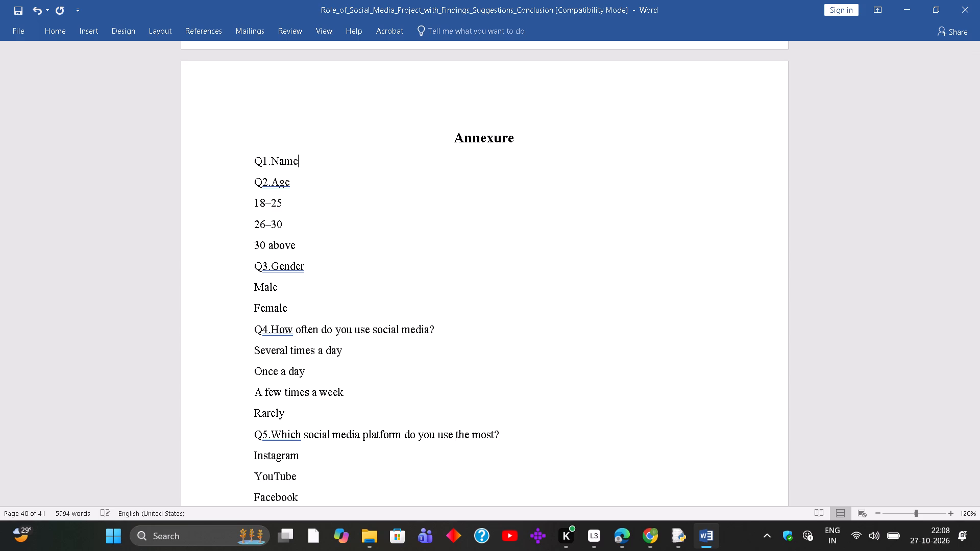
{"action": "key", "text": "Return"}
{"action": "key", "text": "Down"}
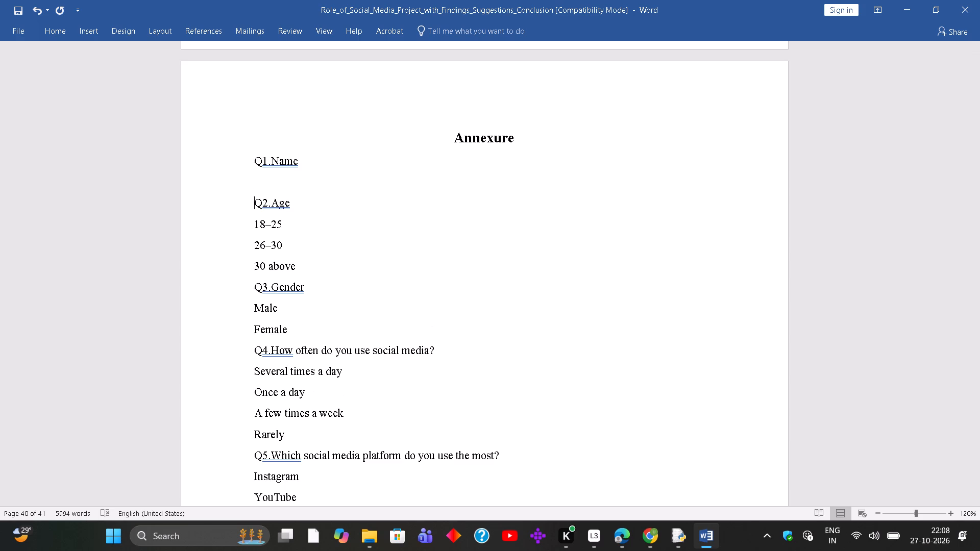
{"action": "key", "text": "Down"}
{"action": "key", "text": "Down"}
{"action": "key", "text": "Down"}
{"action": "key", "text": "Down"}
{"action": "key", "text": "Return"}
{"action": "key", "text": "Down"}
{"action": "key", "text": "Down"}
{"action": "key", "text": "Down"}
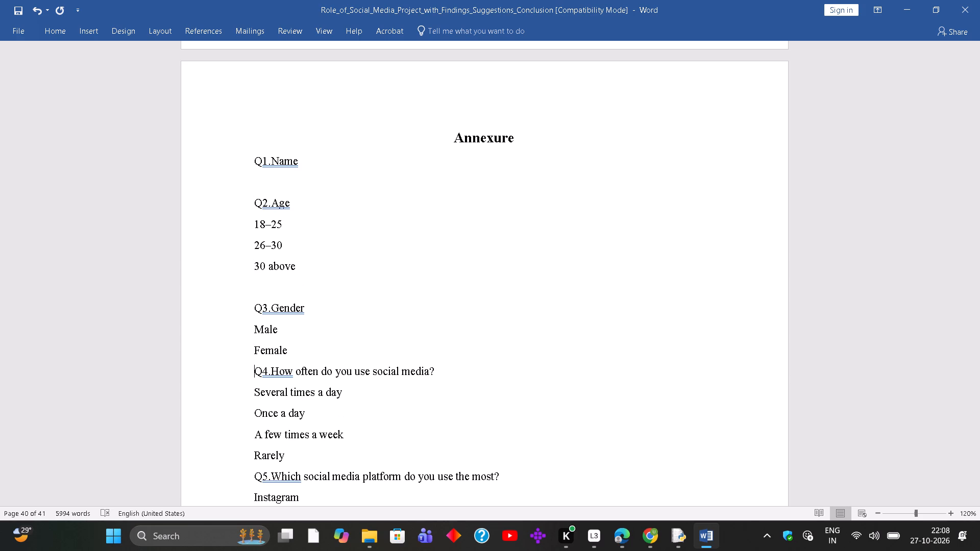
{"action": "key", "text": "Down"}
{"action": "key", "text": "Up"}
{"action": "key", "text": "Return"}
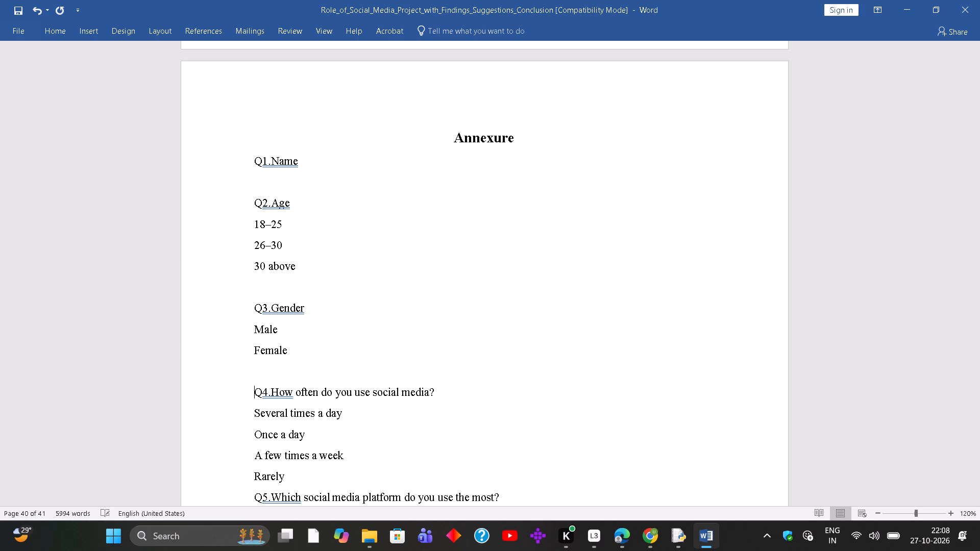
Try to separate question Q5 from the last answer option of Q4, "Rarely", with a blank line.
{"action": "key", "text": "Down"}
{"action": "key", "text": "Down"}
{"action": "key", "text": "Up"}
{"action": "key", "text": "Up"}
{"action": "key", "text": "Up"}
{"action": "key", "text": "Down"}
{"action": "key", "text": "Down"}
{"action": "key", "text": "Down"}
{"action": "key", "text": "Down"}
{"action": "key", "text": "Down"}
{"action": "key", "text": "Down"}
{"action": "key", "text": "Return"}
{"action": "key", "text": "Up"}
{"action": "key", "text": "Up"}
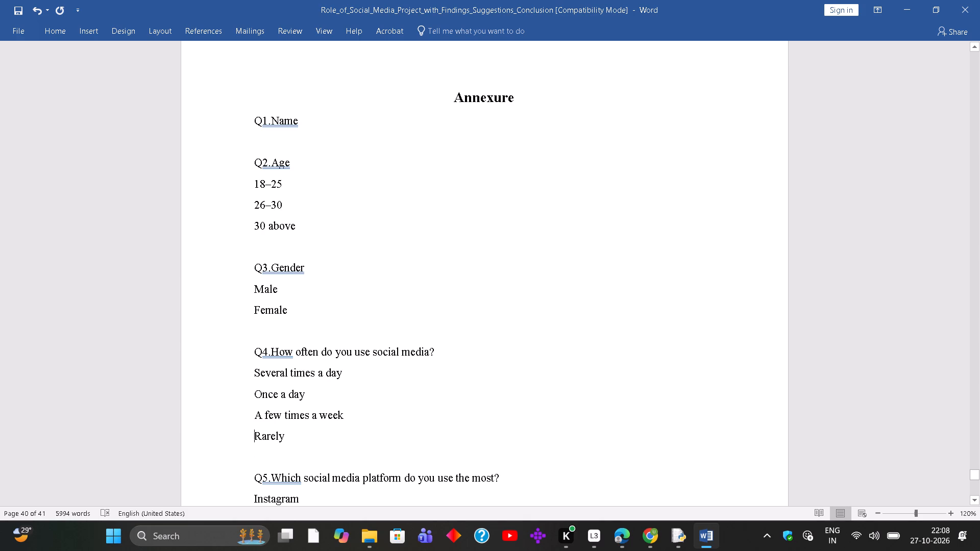
Remove the blank lines above questions Q5, Q4, Q3 and Q2 in the Annexure, working upward from Q5.
{"action": "key", "text": "Down"}
{"action": "key", "text": "BackSpace"}
{"action": "key", "text": "BackSpace"}
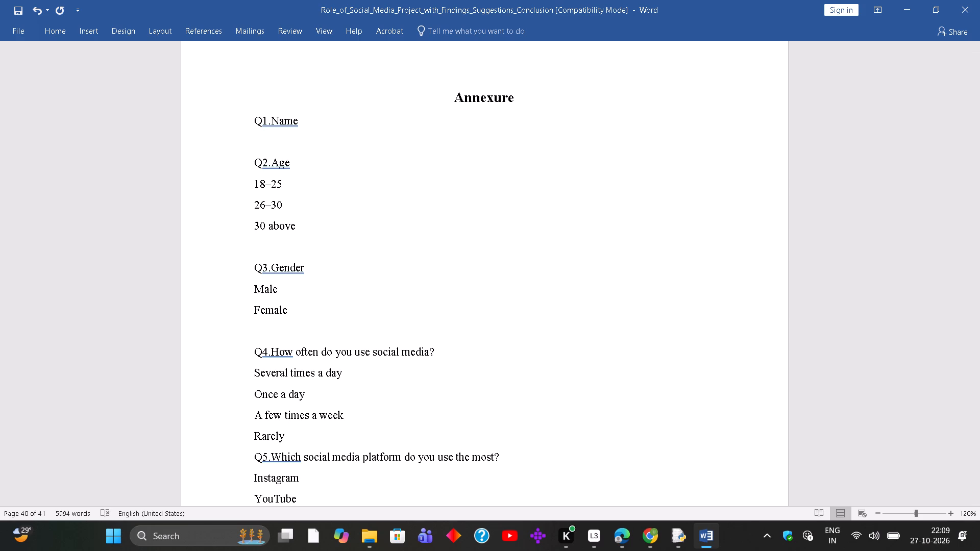
{"action": "key", "text": "Up"}
{"action": "key", "text": "Up"}
{"action": "key", "text": "Up"}
{"action": "key", "text": "Up"}
{"action": "key", "text": "Up"}
{"action": "key", "text": "BackSpace"}
{"action": "key", "text": "BackSpace"}
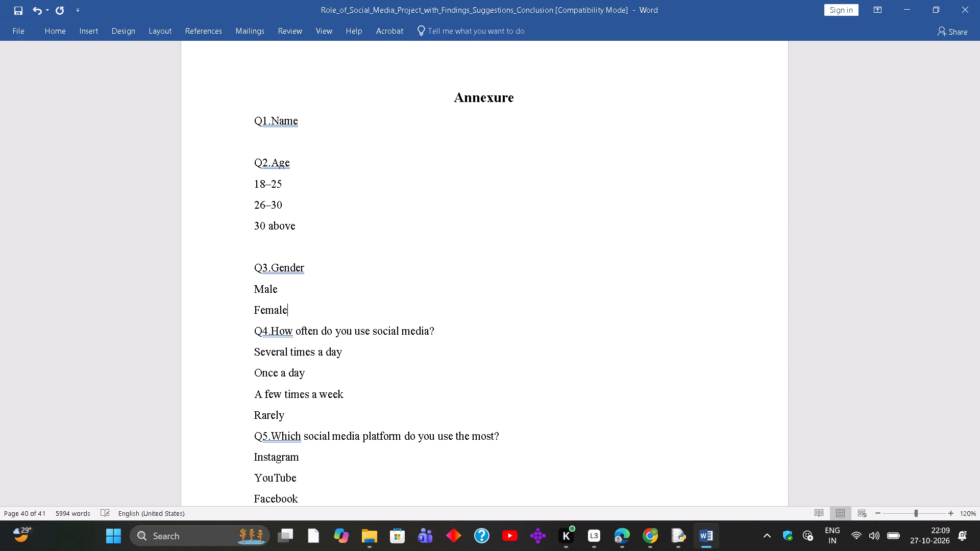
{"action": "key", "text": "Up"}
{"action": "key", "text": "Up"}
{"action": "key", "text": "Up"}
{"action": "key", "text": "Up"}
{"action": "key", "text": "Down"}
{"action": "key", "text": "BackSpace"}
{"action": "key", "text": "BackSpace"}
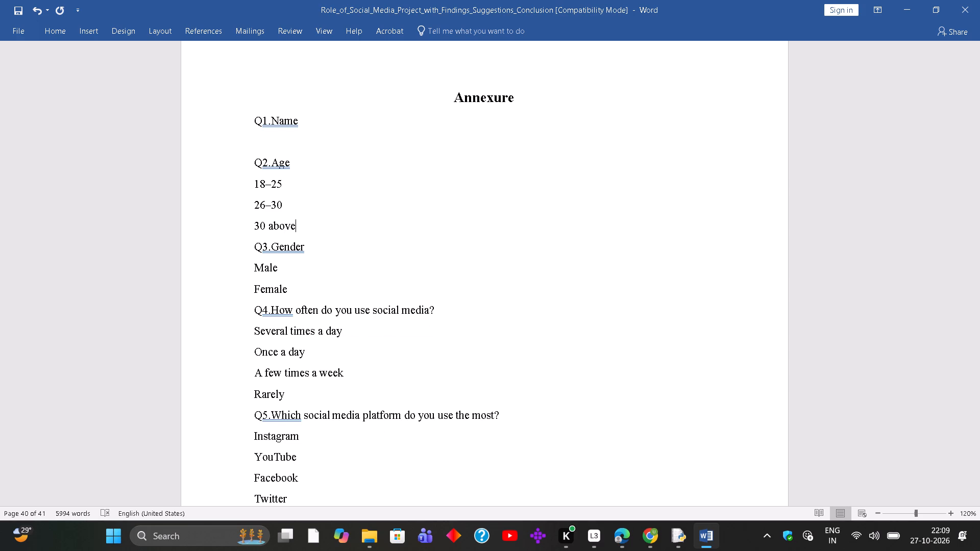
{"action": "key", "text": "Up"}
{"action": "key", "text": "Up"}
{"action": "key", "text": "Up"}
{"action": "key", "text": "Up"}
{"action": "key", "text": "BackSpace"}
{"action": "key", "text": "BackSpace"}
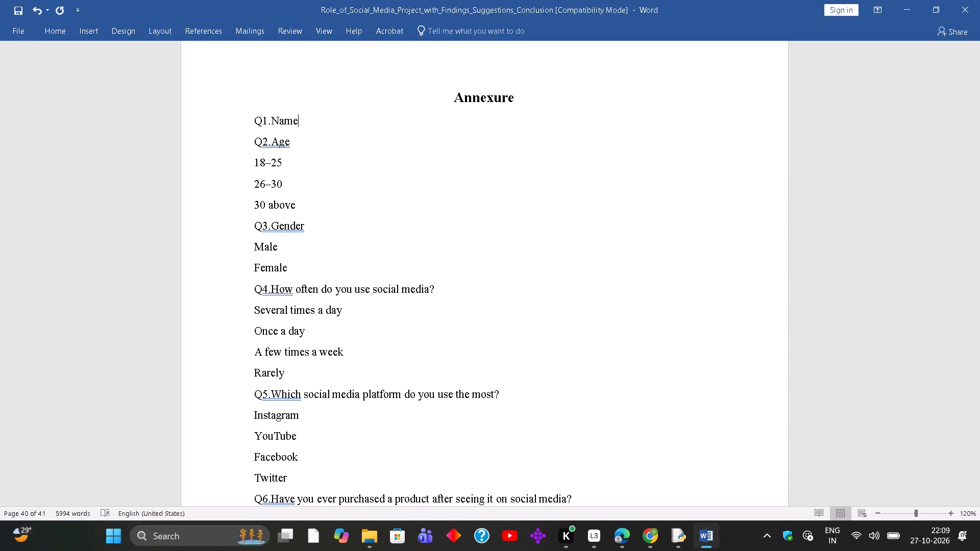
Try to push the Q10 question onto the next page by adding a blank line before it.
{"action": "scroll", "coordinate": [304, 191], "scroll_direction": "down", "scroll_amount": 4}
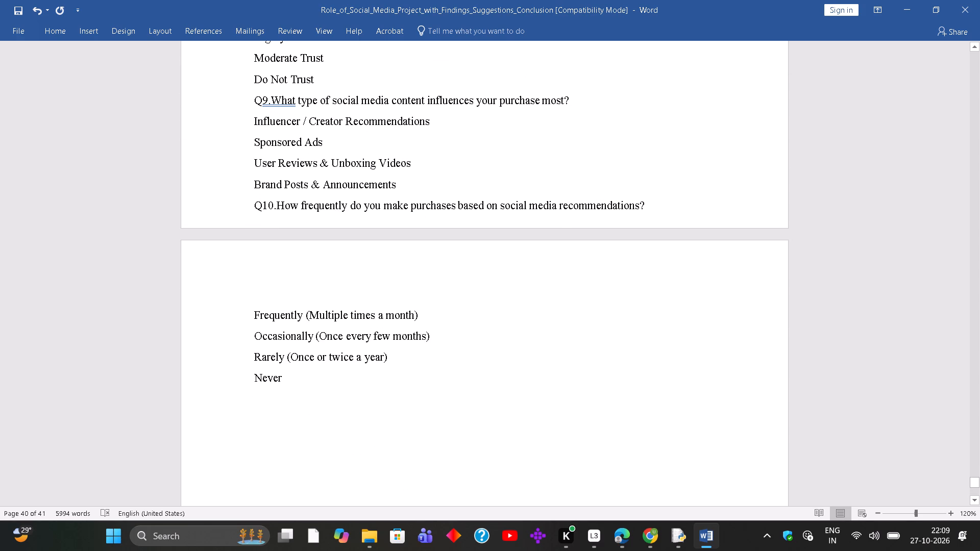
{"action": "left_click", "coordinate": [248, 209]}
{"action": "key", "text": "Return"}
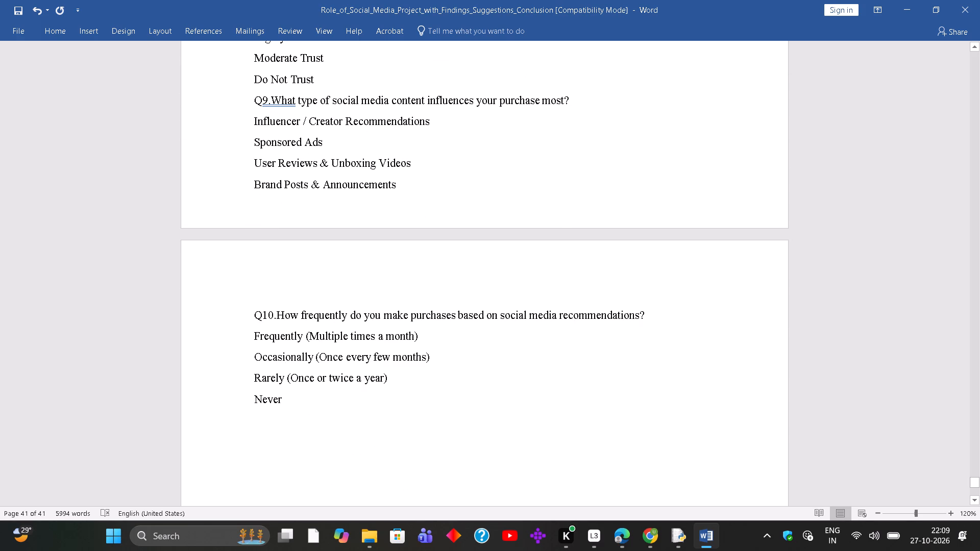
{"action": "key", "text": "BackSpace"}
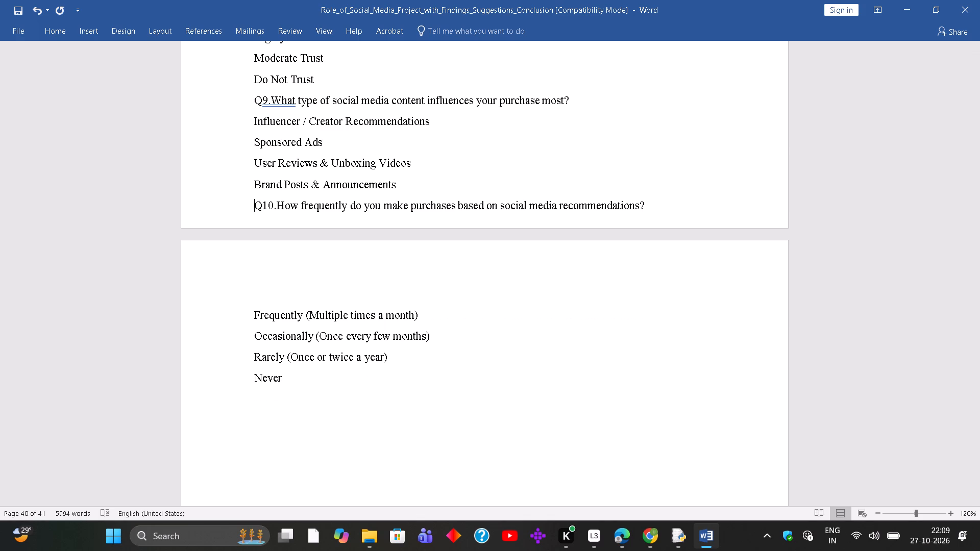
Apply the Times New Roman font to the whole questionnaire below the Annexure heading, from Q1 to the last Q10 option.
{"action": "left_click_drag", "start_coordinate": [287, 374], "coordinate": [265, 340]}
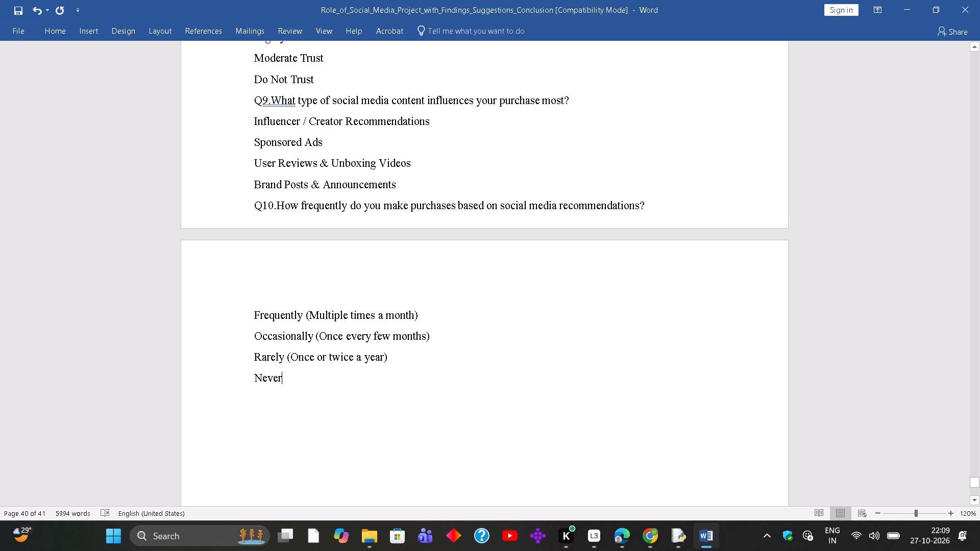
{"action": "left_click_drag", "start_coordinate": [265, 340], "coordinate": [247, 160]}
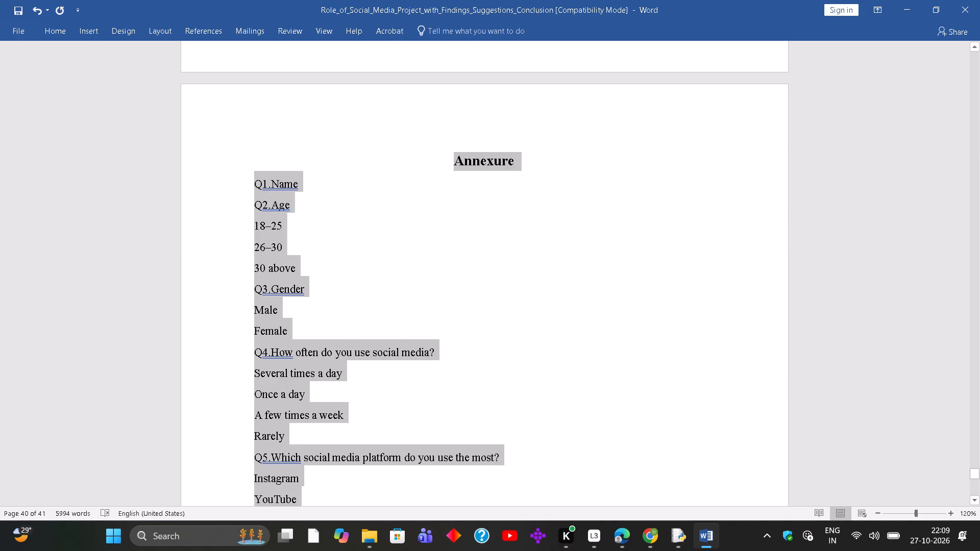
{"action": "left_click_drag", "start_coordinate": [247, 160], "coordinate": [248, 182]}
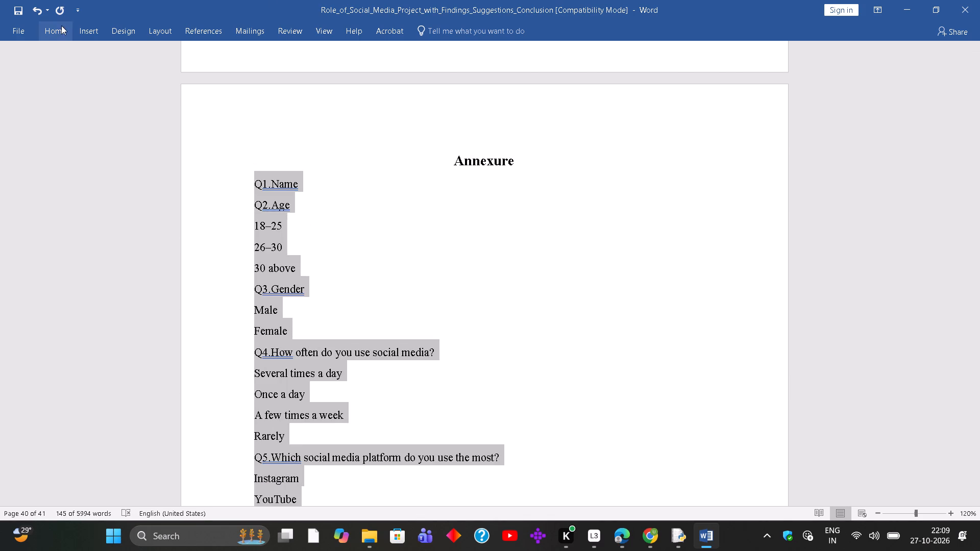
{"action": "left_click", "coordinate": [61, 29]}
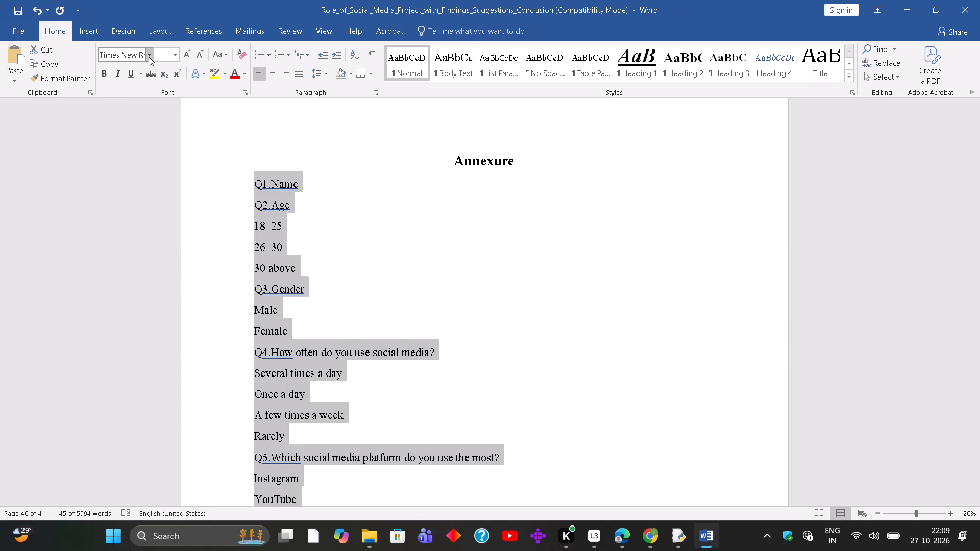
{"action": "left_click", "coordinate": [149, 57]}
{"action": "left_click", "coordinate": [168, 126]}
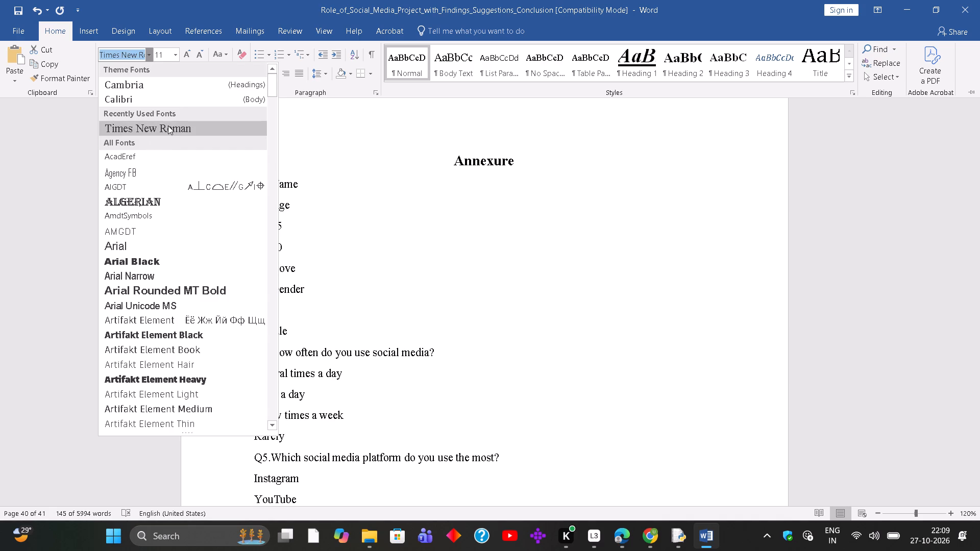
Apply the Times New Roman font from the last Suggestions bullet back to the Chapter 5 row of the contents table.
{"action": "scroll", "coordinate": [331, 192], "scroll_direction": "up", "scroll_amount": 5}
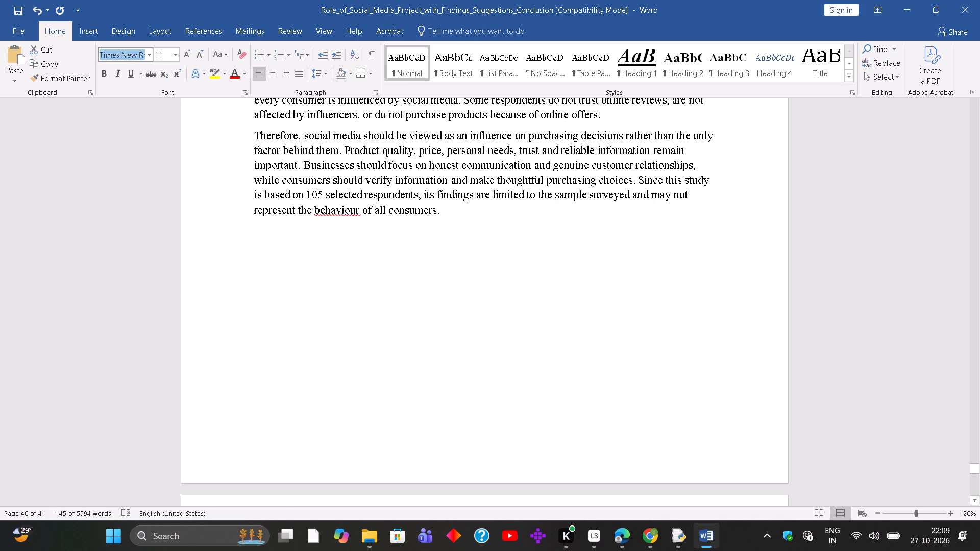
{"action": "scroll", "coordinate": [331, 192], "scroll_direction": "up", "scroll_amount": 4}
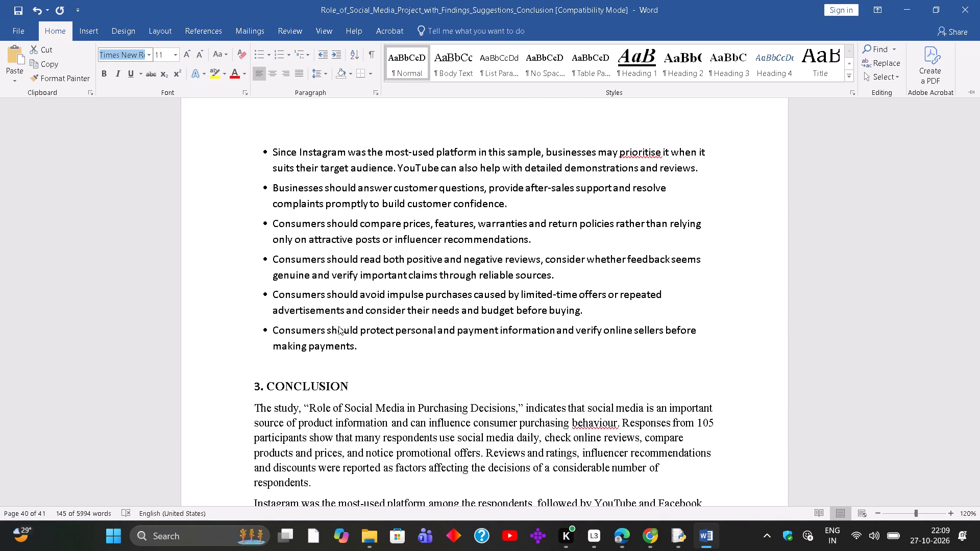
{"action": "left_click", "coordinate": [360, 348]}
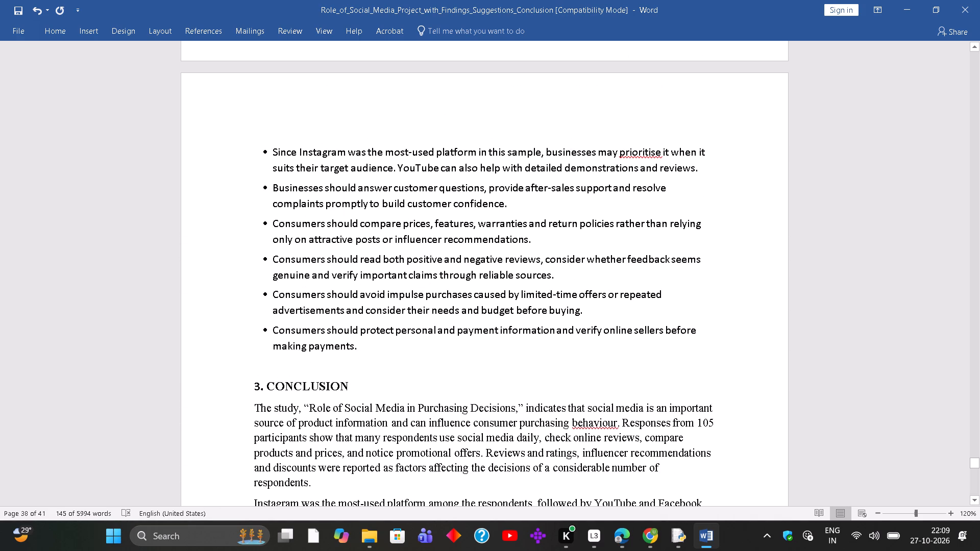
{"action": "left_click_drag", "start_coordinate": [359, 347], "coordinate": [247, 185]}
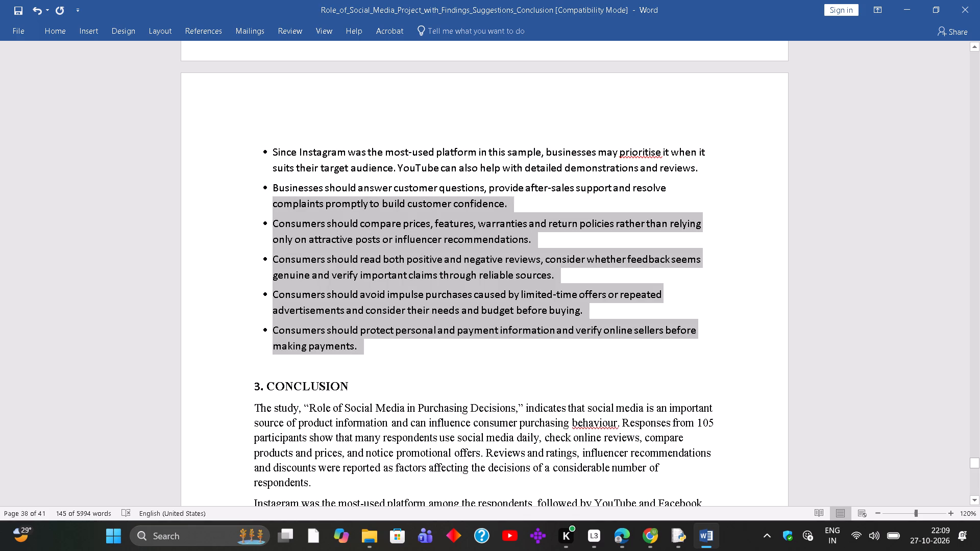
{"action": "left_click_drag", "start_coordinate": [247, 185], "coordinate": [258, 0]}
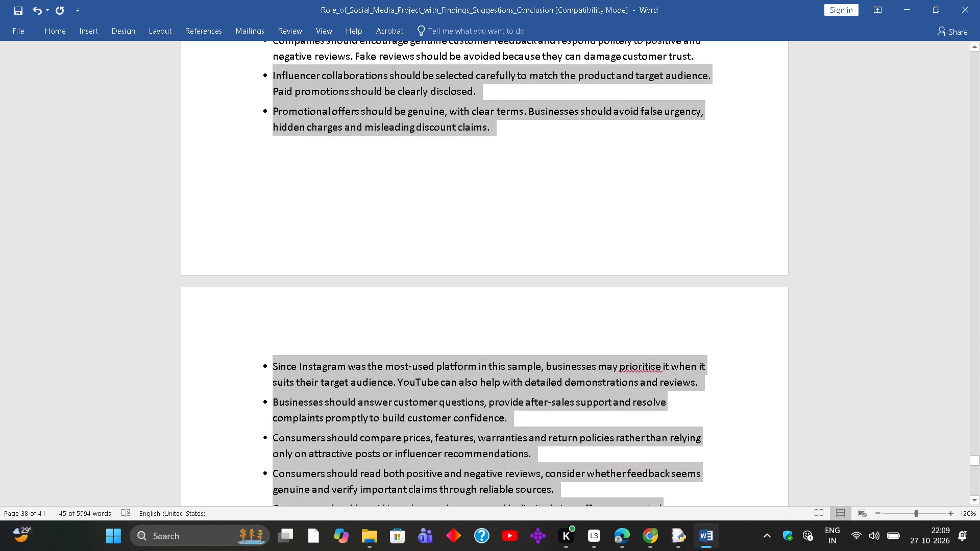
{"action": "left_click_drag", "start_coordinate": [258, 0], "coordinate": [258, 0]}
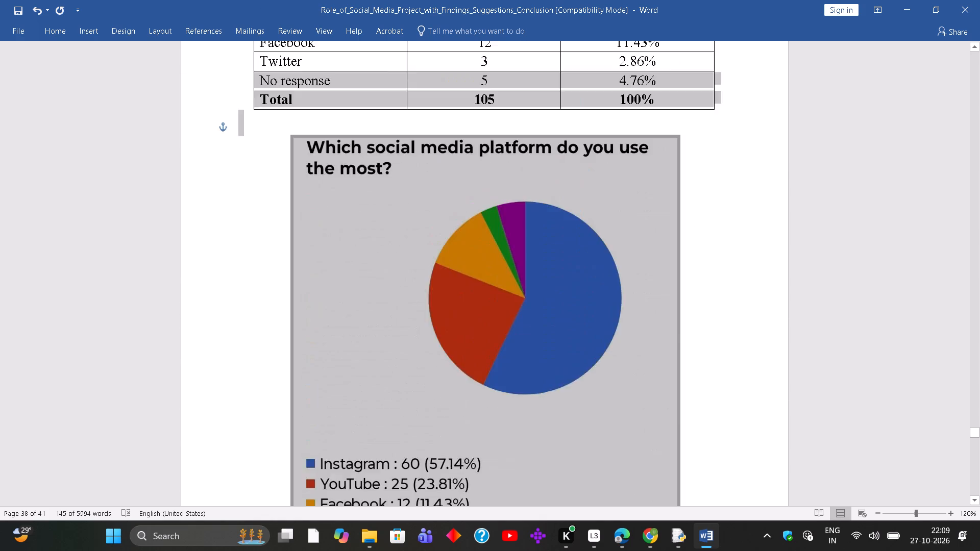
{"action": "left_click_drag", "start_coordinate": [258, 0], "coordinate": [270, 498]}
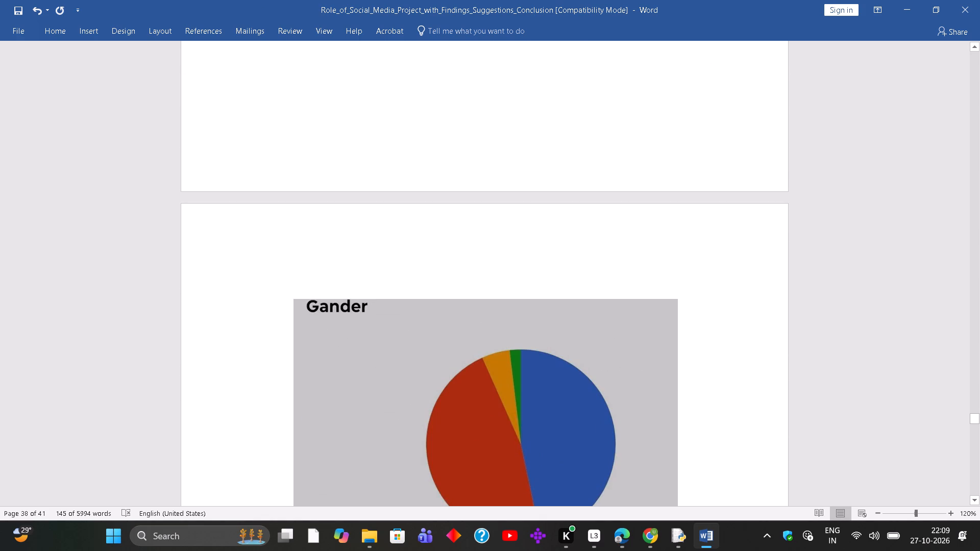
{"action": "left_click_drag", "start_coordinate": [270, 498], "coordinate": [274, 503]}
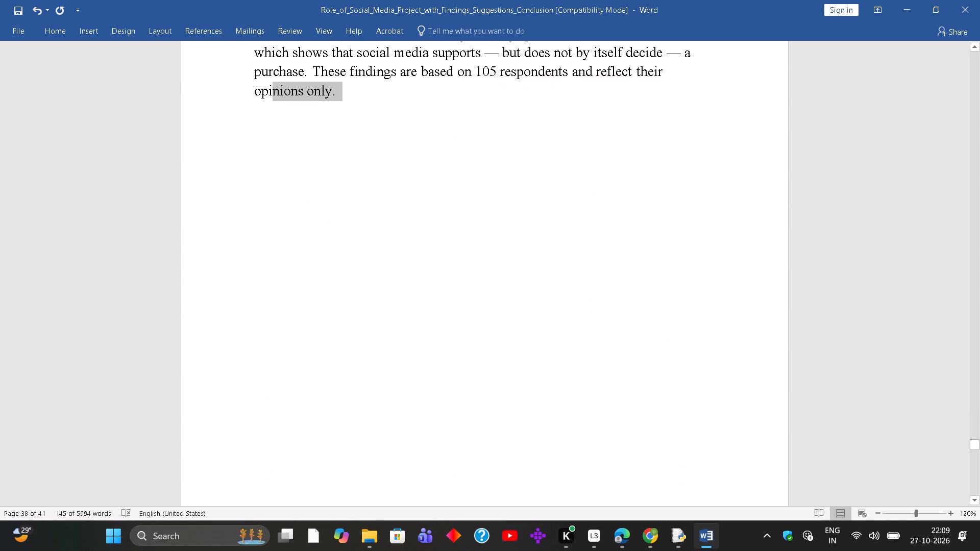
{"action": "left_click_drag", "start_coordinate": [274, 503], "coordinate": [270, 0]}
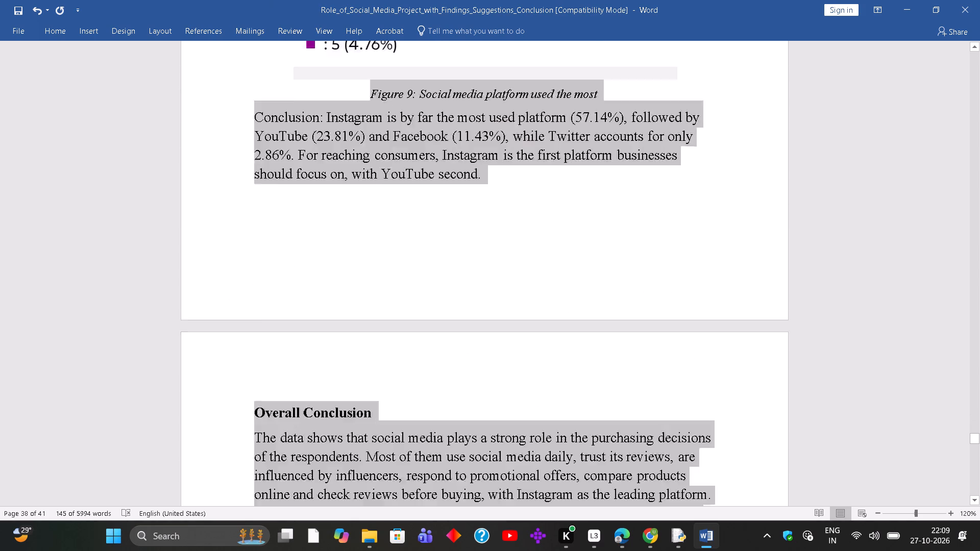
{"action": "left_click_drag", "start_coordinate": [270, 0], "coordinate": [267, 0]}
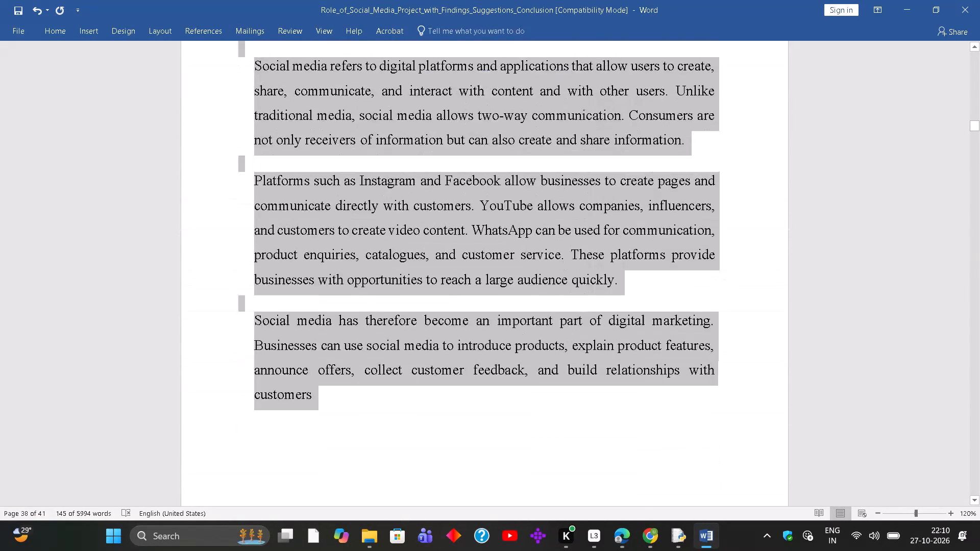
{"action": "left_click_drag", "start_coordinate": [267, 0], "coordinate": [234, 394]}
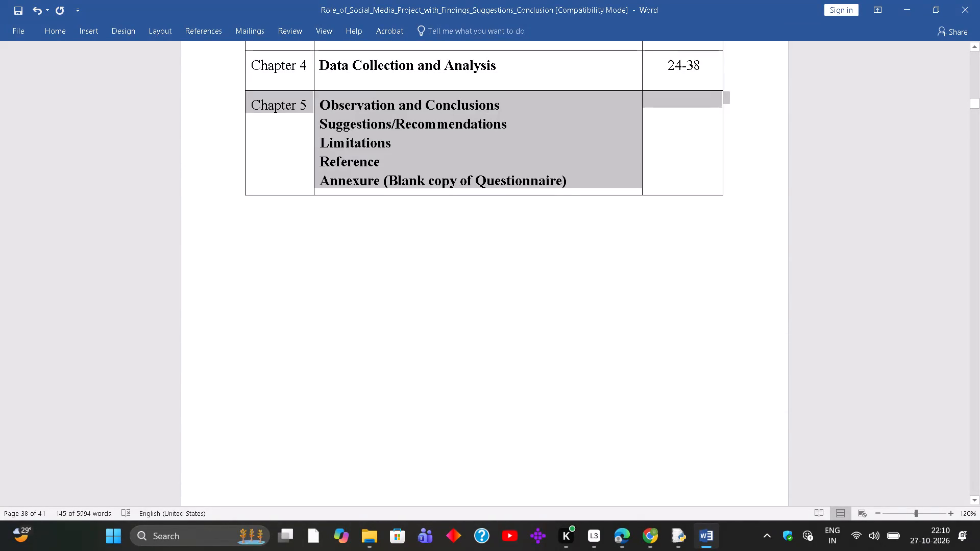
{"action": "left_click_drag", "start_coordinate": [234, 394], "coordinate": [321, 500]}
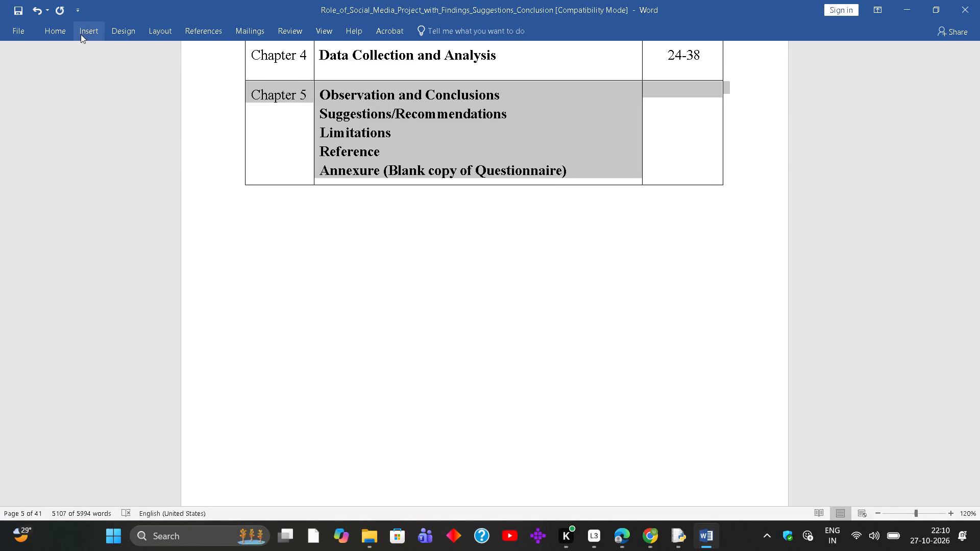
{"action": "left_click", "coordinate": [65, 35]}
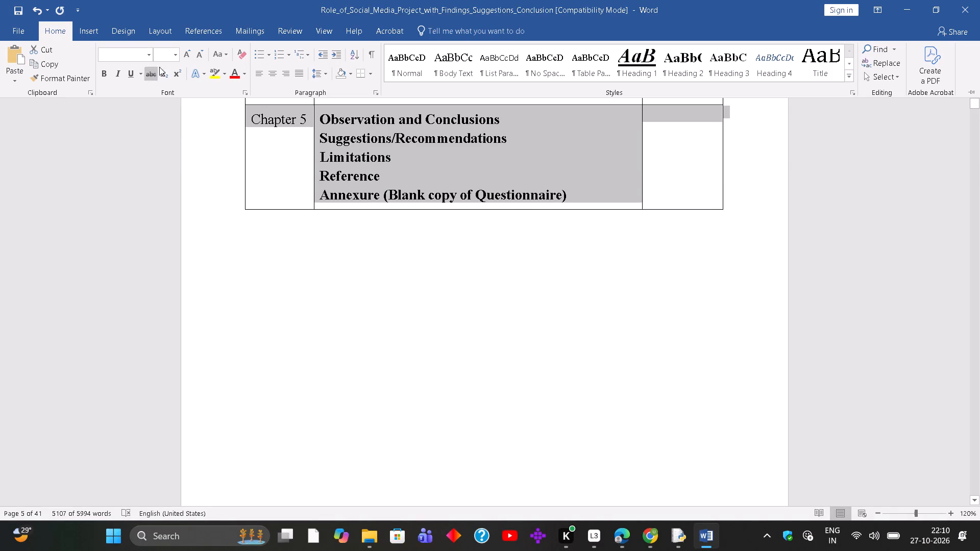
{"action": "left_click", "coordinate": [148, 54]}
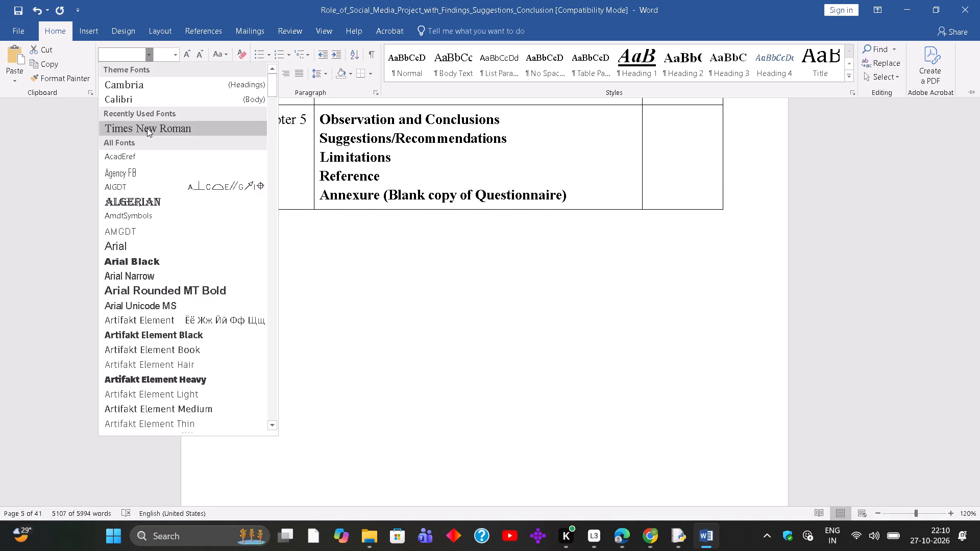
{"action": "left_click", "coordinate": [148, 128]}
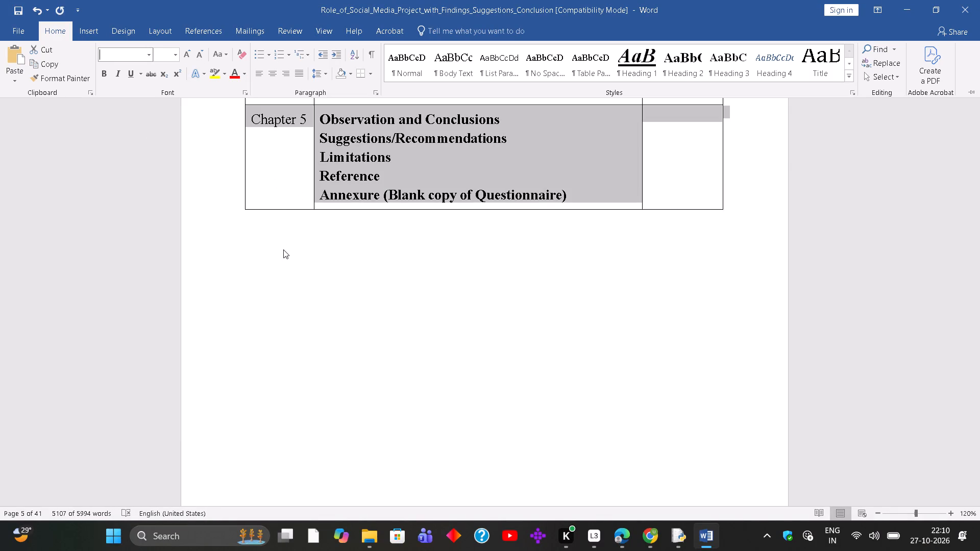
{"action": "left_click", "coordinate": [283, 249]}
{"action": "left_click", "coordinate": [303, 260]}
Apply the Times New Roman font to the body text from the first Introduction paragraph up to the "OBJECTIVES OF THE STUDY" title.
{"action": "scroll", "coordinate": [303, 260], "scroll_direction": "down", "scroll_amount": 5}
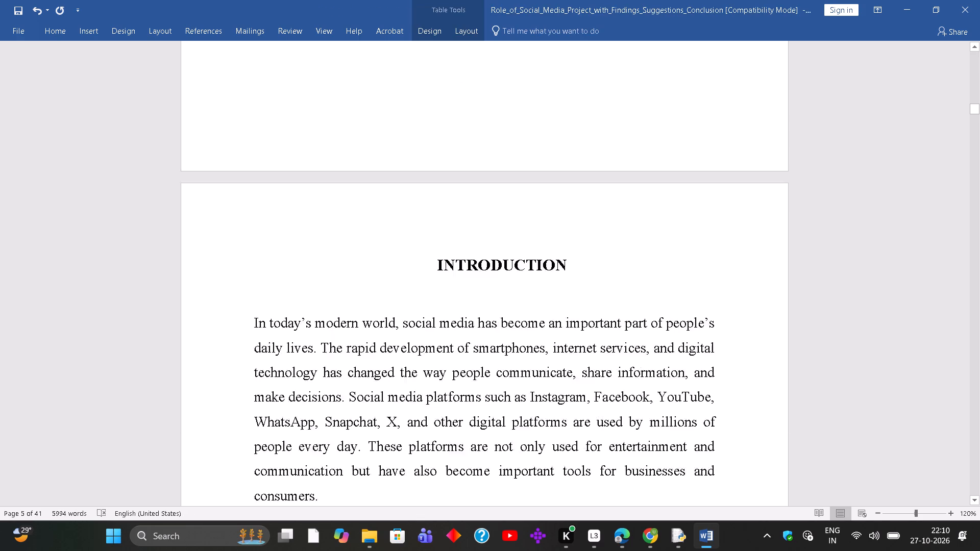
{"action": "scroll", "coordinate": [303, 260], "scroll_direction": "down", "scroll_amount": 1}
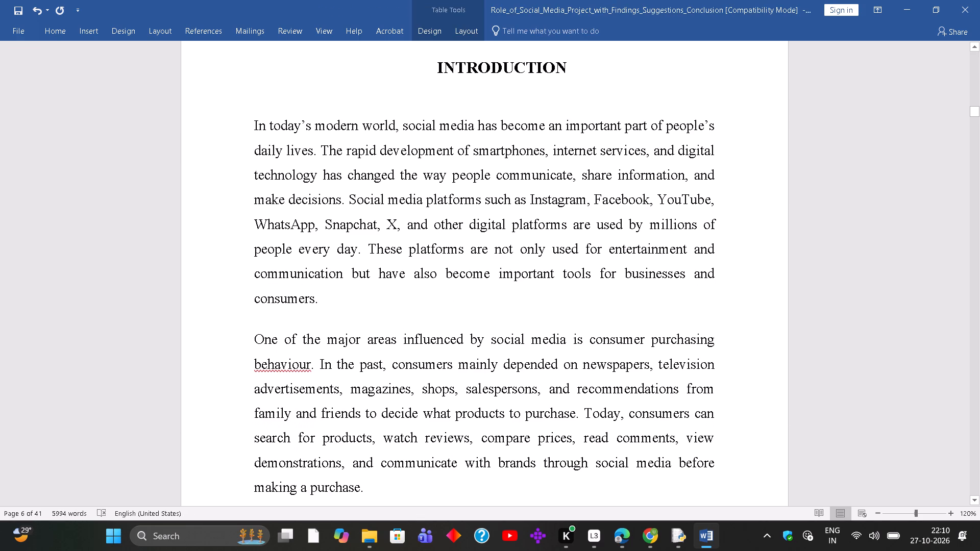
{"action": "left_click_drag", "start_coordinate": [252, 127], "coordinate": [415, 463]}
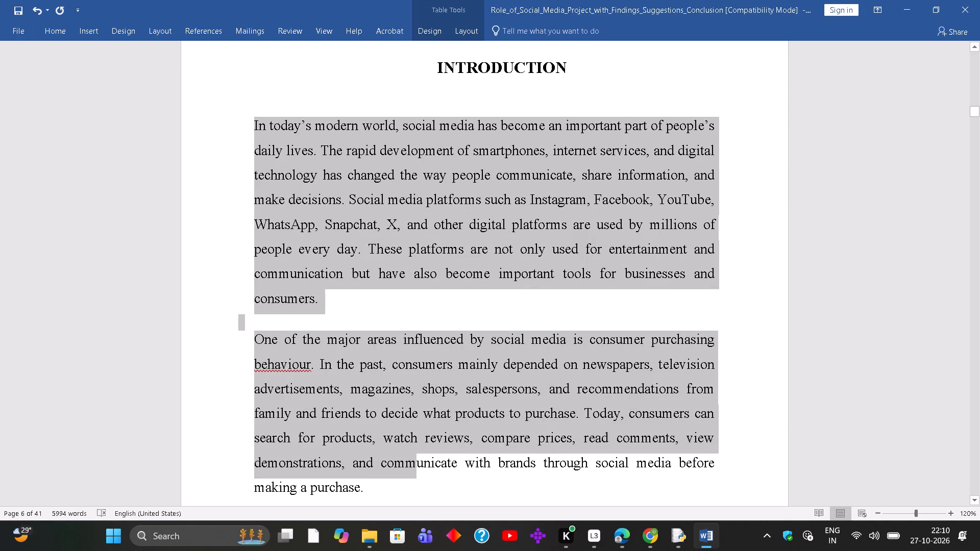
{"action": "left_click_drag", "start_coordinate": [415, 463], "coordinate": [445, 549]}
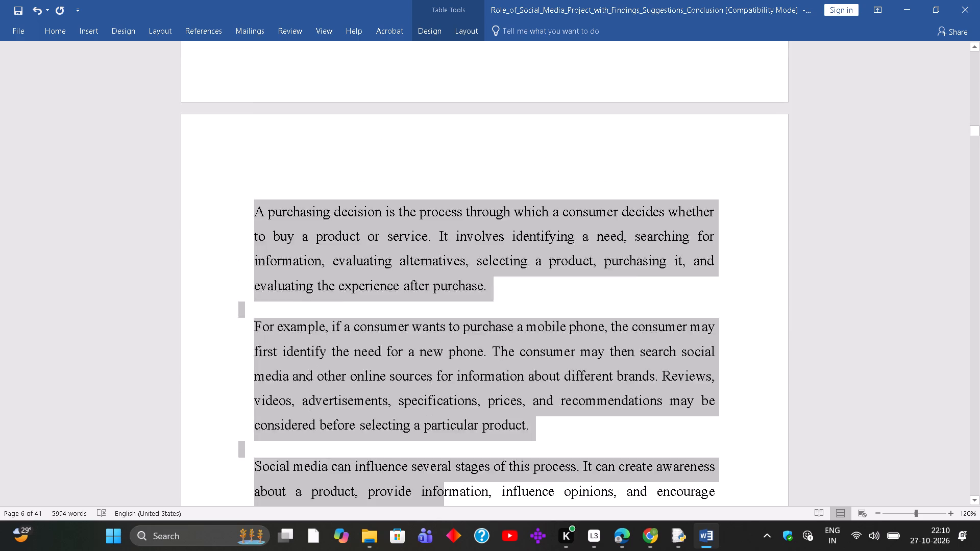
{"action": "left_click_drag", "start_coordinate": [445, 549], "coordinate": [451, 524]}
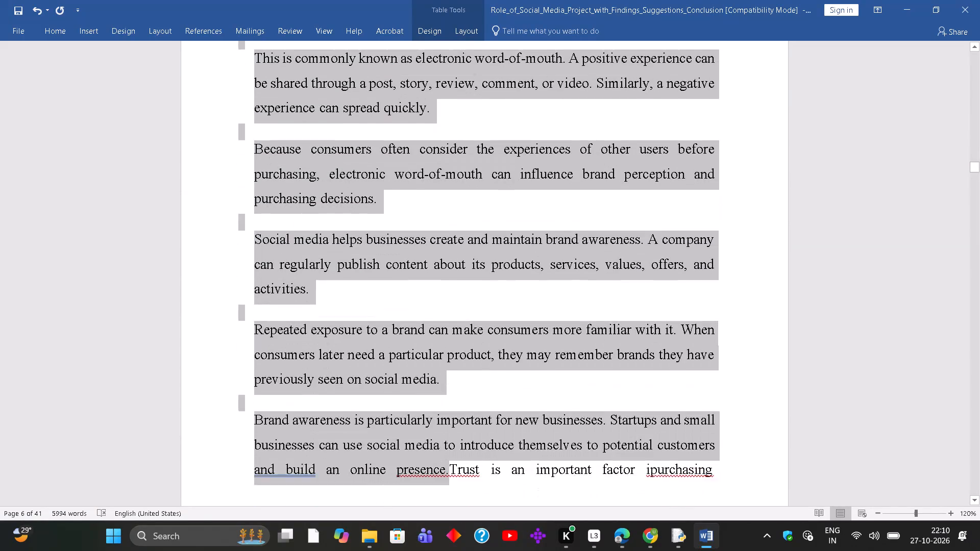
{"action": "left_click_drag", "start_coordinate": [451, 524], "coordinate": [452, 535]}
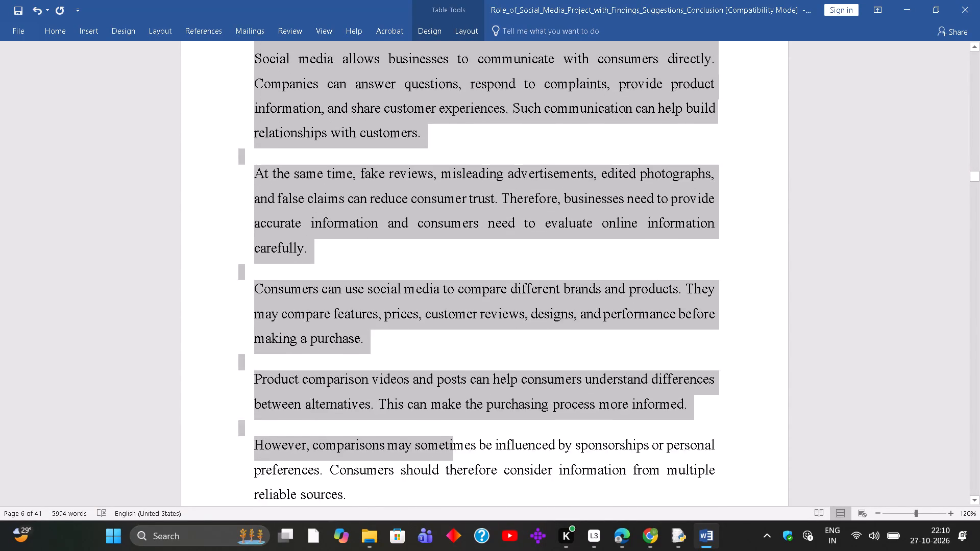
{"action": "left_click_drag", "start_coordinate": [452, 535], "coordinate": [449, 533]}
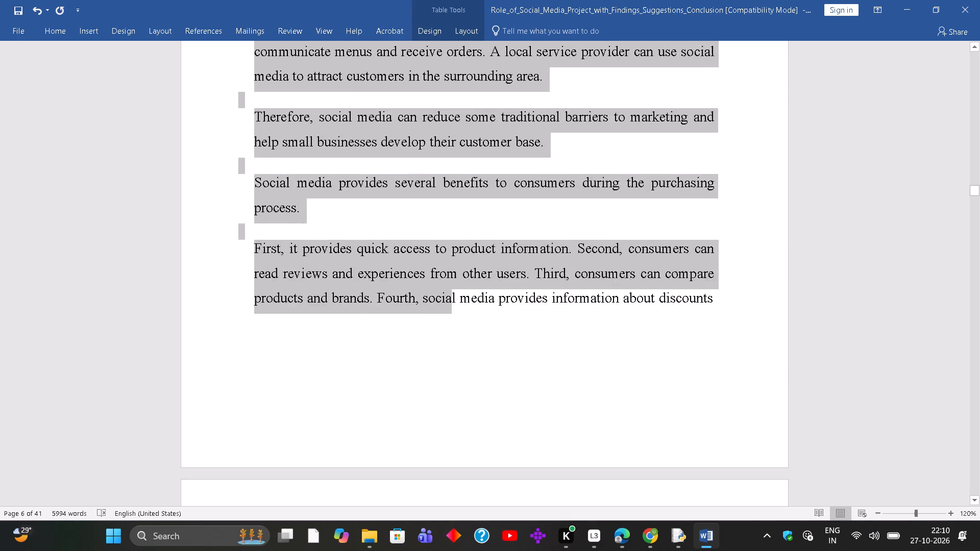
{"action": "left_click_drag", "start_coordinate": [449, 533], "coordinate": [450, 530]}
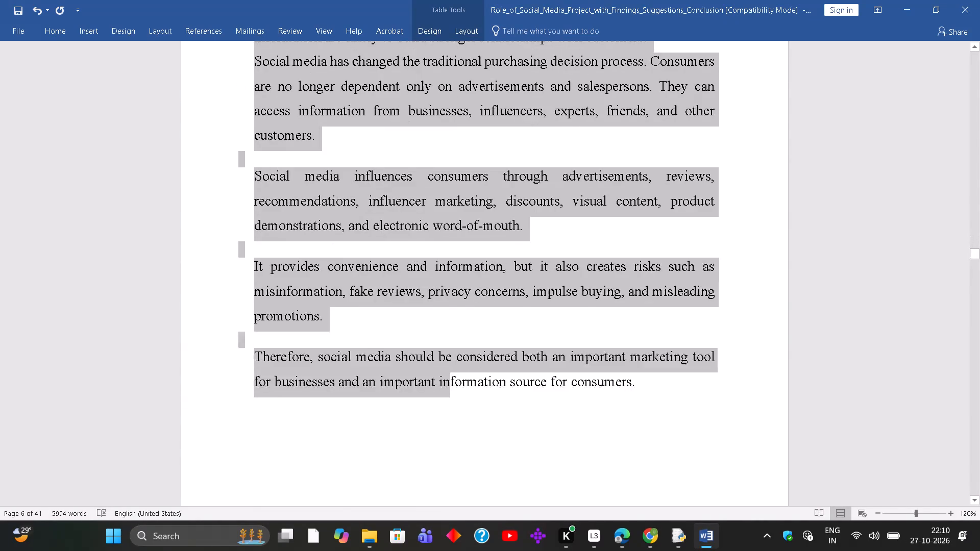
{"action": "left_click_drag", "start_coordinate": [450, 530], "coordinate": [425, 183]}
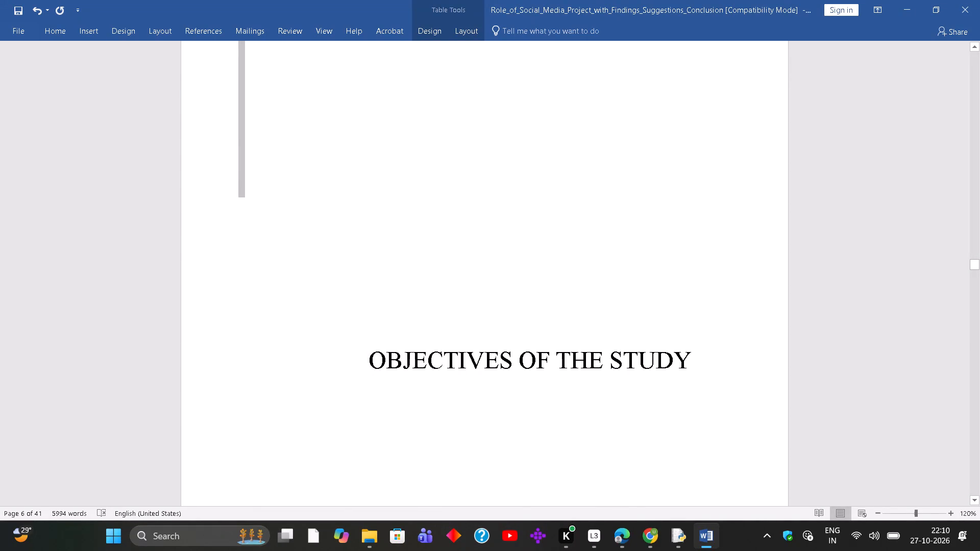
{"action": "left_click_drag", "start_coordinate": [425, 183], "coordinate": [413, 150]}
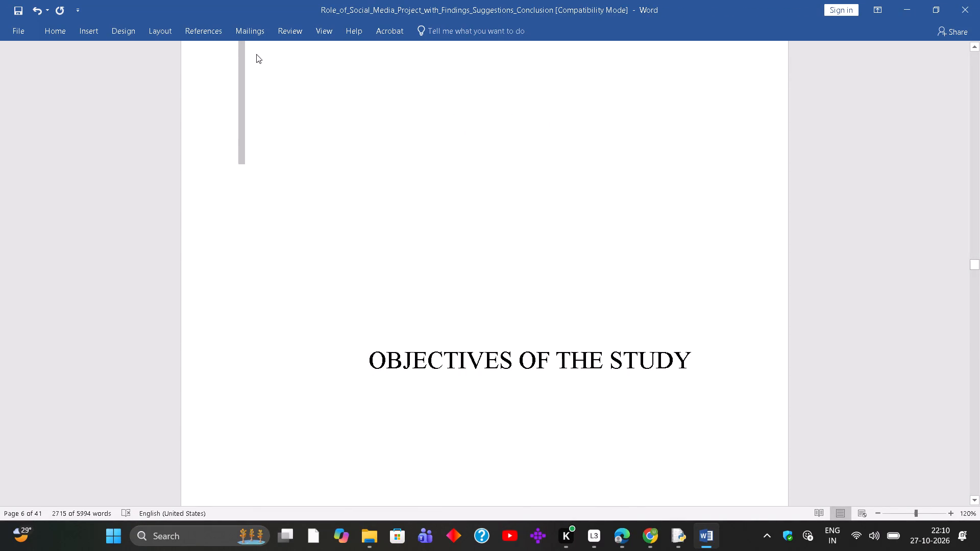
{"action": "left_click", "coordinate": [47, 26]}
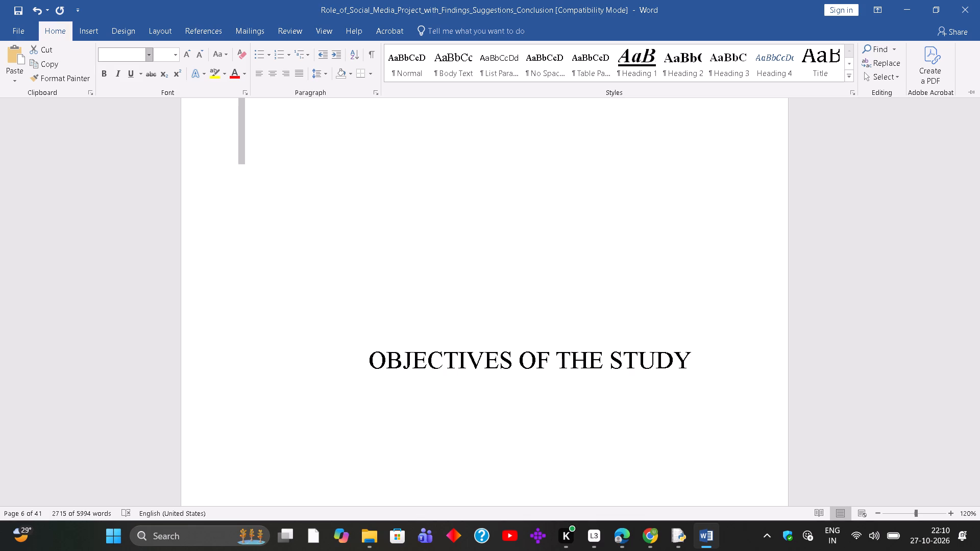
{"action": "left_click", "coordinate": [148, 57]}
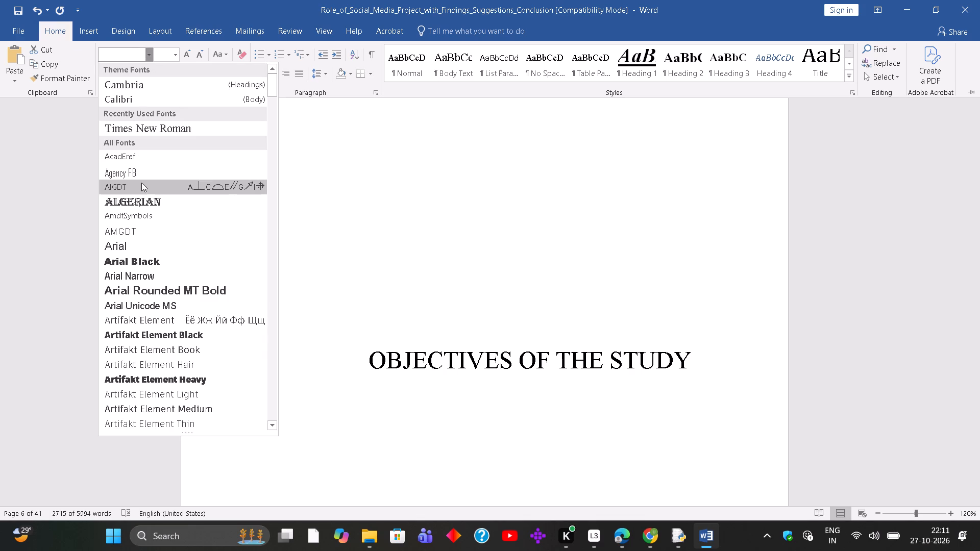
{"action": "left_click", "coordinate": [167, 130]}
Apply the Times New Roman font to the two paragraphs from "It provides convenience and information" to "information source for consumers".
{"action": "scroll", "coordinate": [388, 208], "scroll_direction": "up", "scroll_amount": 6}
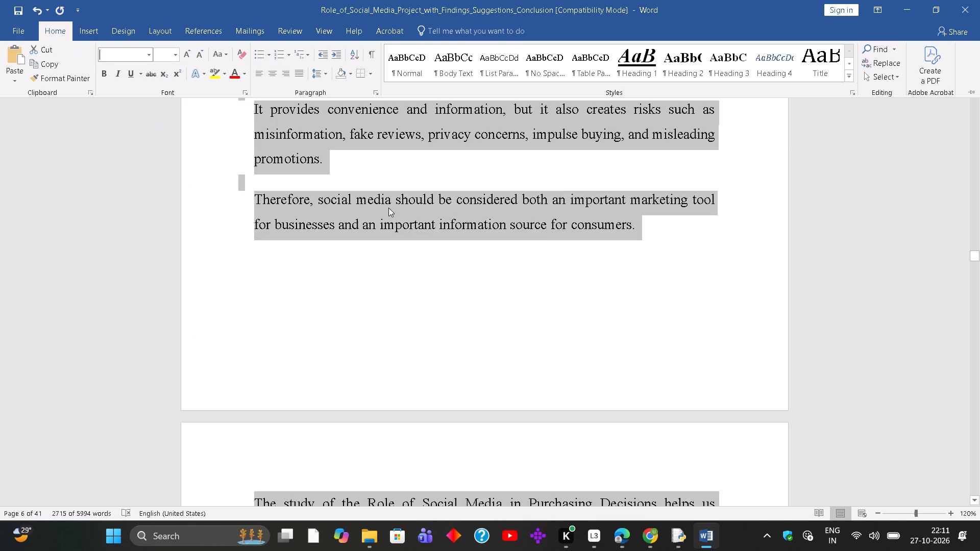
{"action": "scroll", "coordinate": [388, 208], "scroll_direction": "up", "scroll_amount": 1}
{"action": "left_click", "coordinate": [388, 208]}
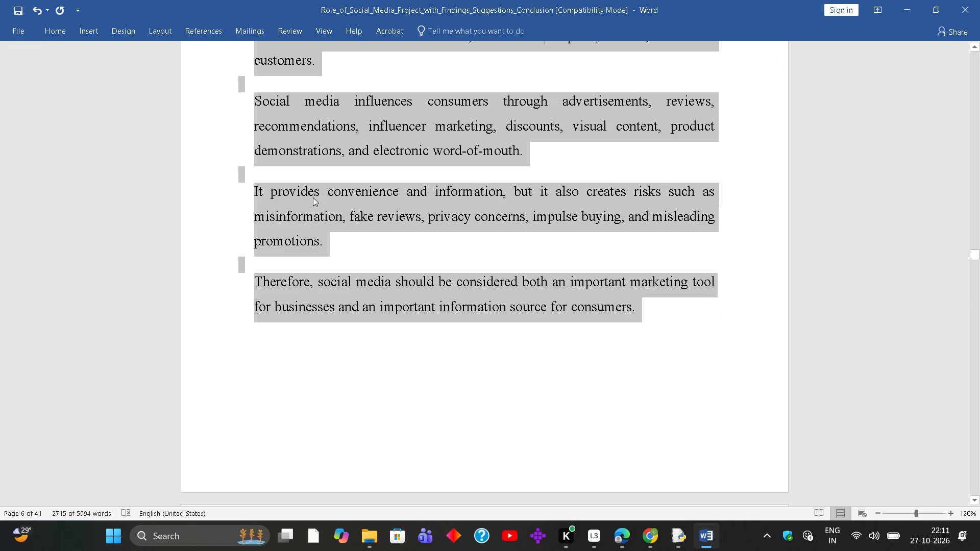
{"action": "left_click", "coordinate": [252, 190]}
{"action": "left_click_drag", "start_coordinate": [252, 190], "coordinate": [601, 308]}
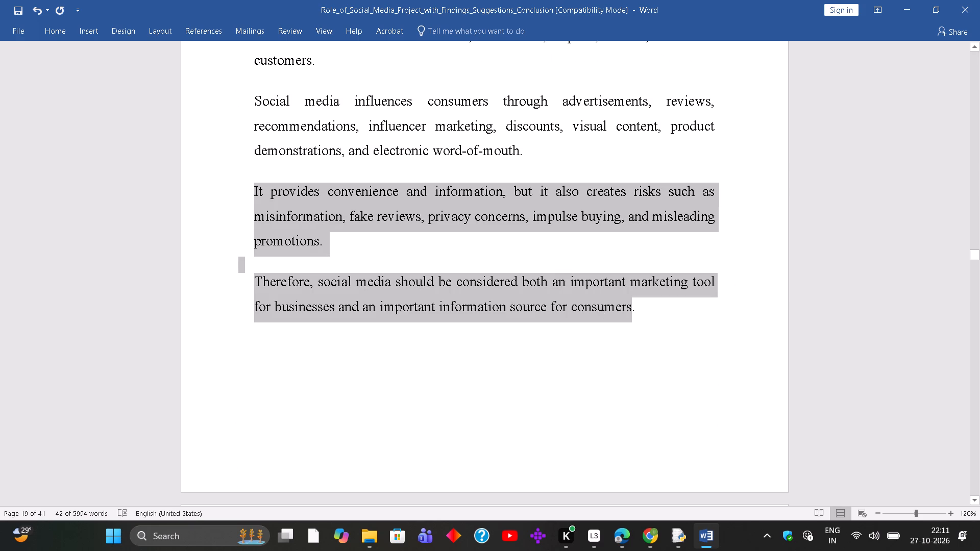
{"action": "left_click", "coordinate": [60, 31]}
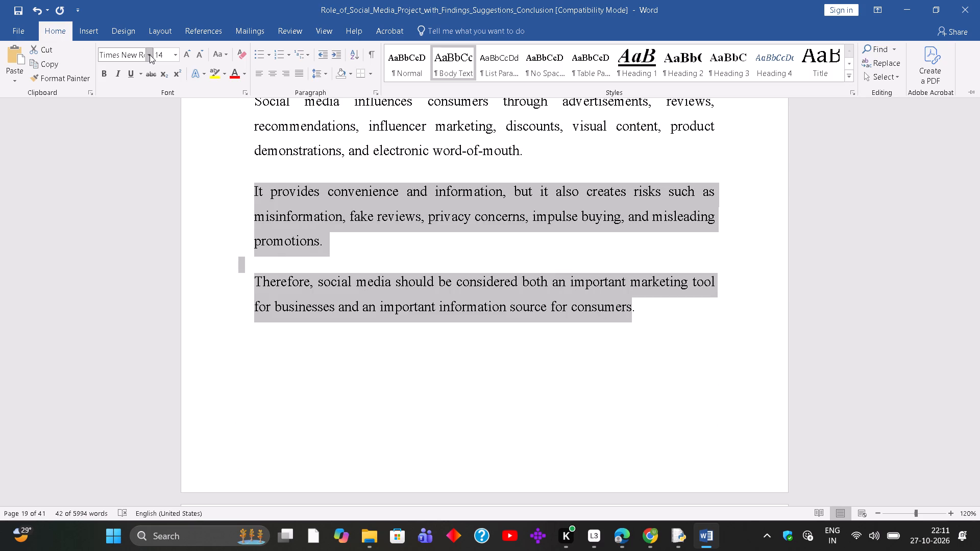
{"action": "left_click", "coordinate": [150, 55]}
{"action": "left_click", "coordinate": [157, 133]}
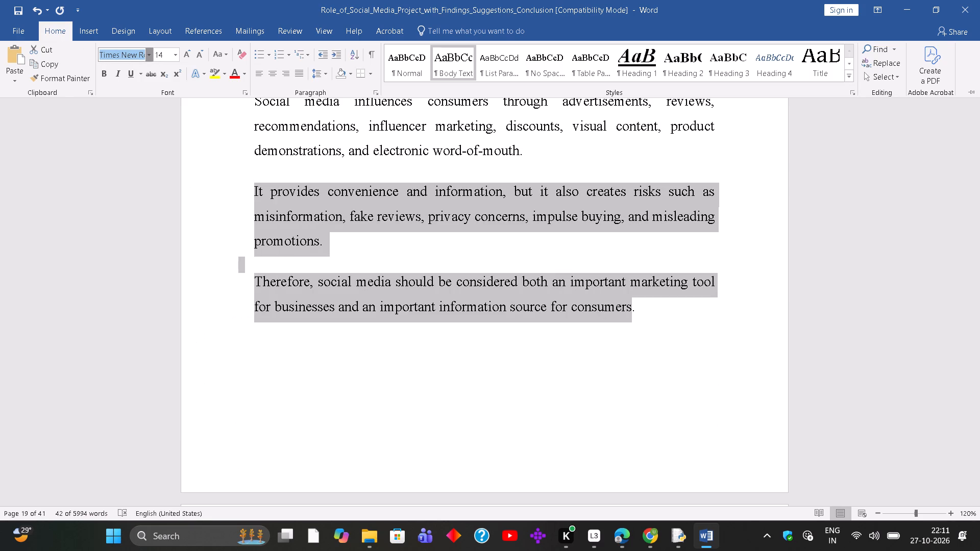
Look back through the pages of the Introduction chapter to check the formatting of the body text.
{"action": "scroll", "coordinate": [251, 236], "scroll_direction": "up", "scroll_amount": 12}
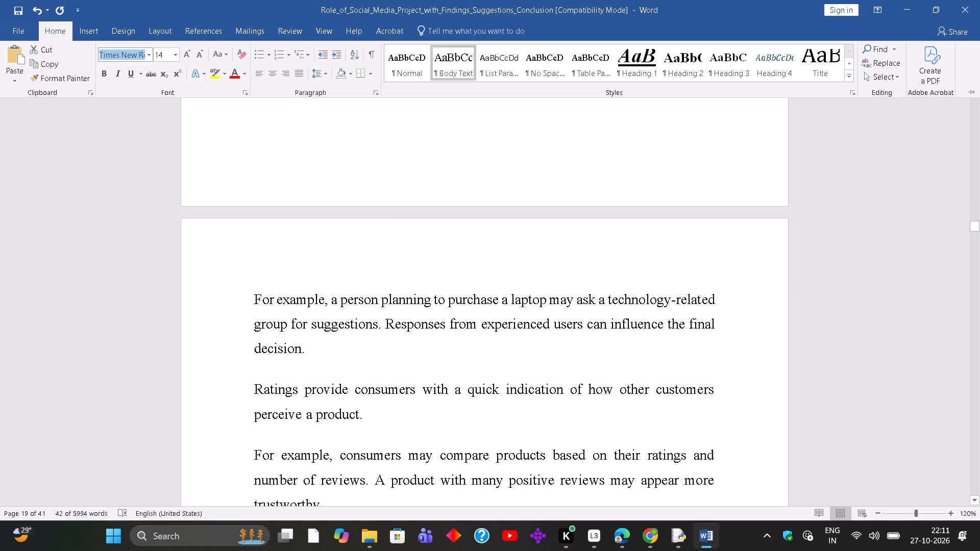
{"action": "scroll", "coordinate": [251, 236], "scroll_direction": "up", "scroll_amount": 8}
{"action": "scroll", "coordinate": [251, 236], "scroll_direction": "up", "scroll_amount": 13}
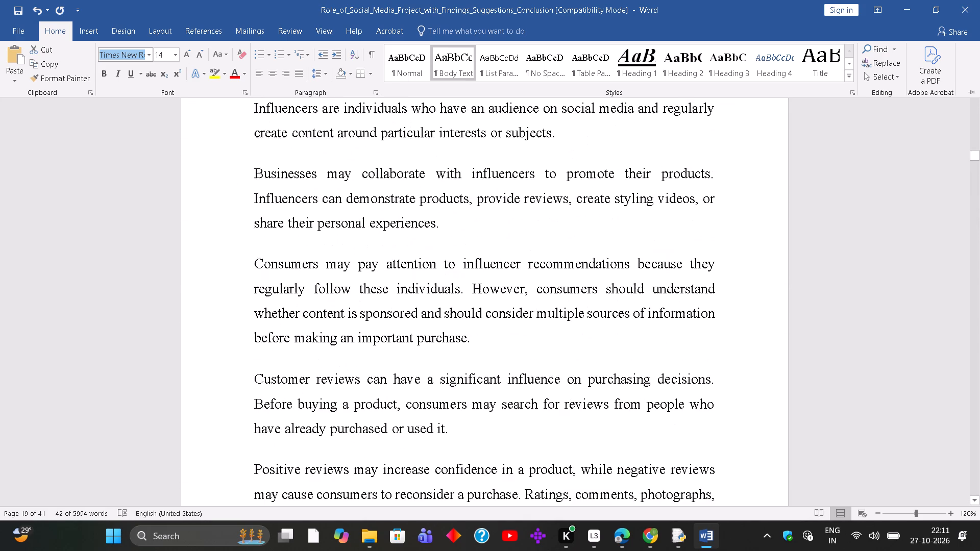
{"action": "scroll", "coordinate": [251, 236], "scroll_direction": "up", "scroll_amount": 4}
{"action": "scroll", "coordinate": [251, 236], "scroll_direction": "down", "scroll_amount": 2}
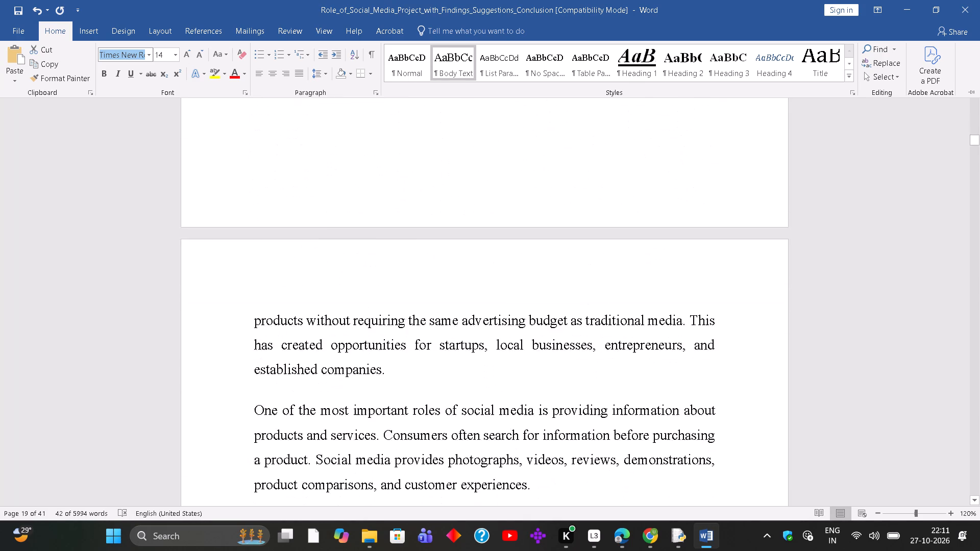
Look through the Introduction chapter down to the "OBJECTIVES OF THE STUDY" title page to check the body text formatting.
{"action": "scroll", "coordinate": [251, 236], "scroll_direction": "down", "scroll_amount": 5}
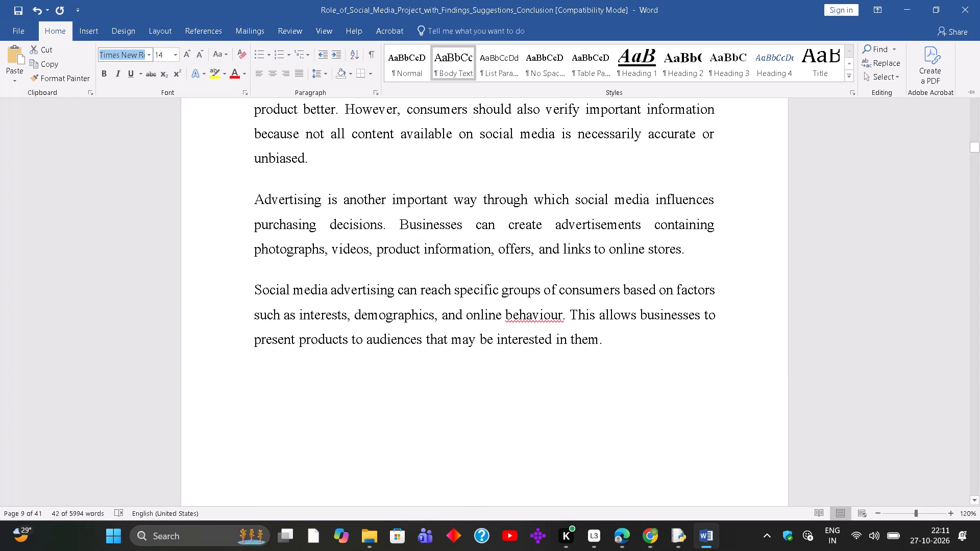
{"action": "scroll", "coordinate": [251, 236], "scroll_direction": "down", "scroll_amount": 1, "text": "ctrl"}
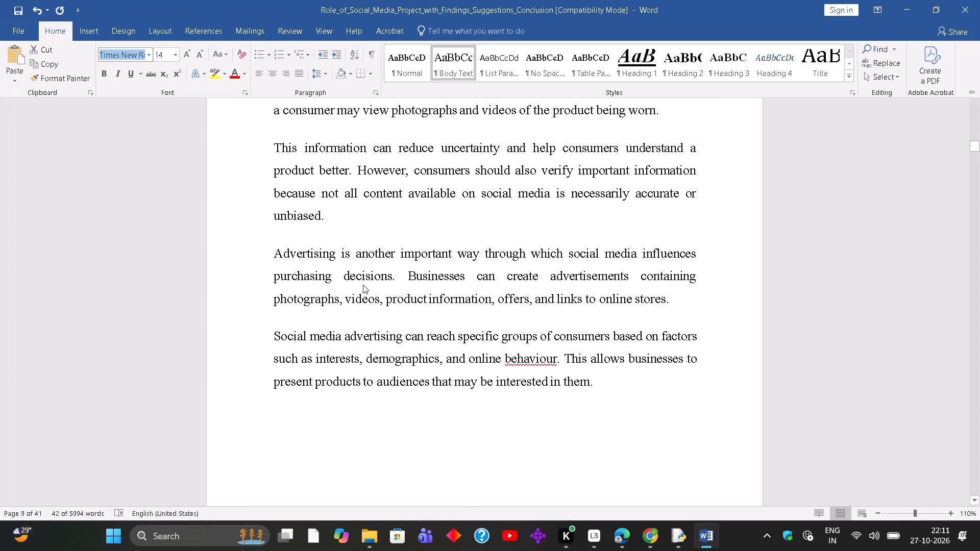
{"action": "scroll", "coordinate": [363, 285], "scroll_direction": "down", "scroll_amount": 19}
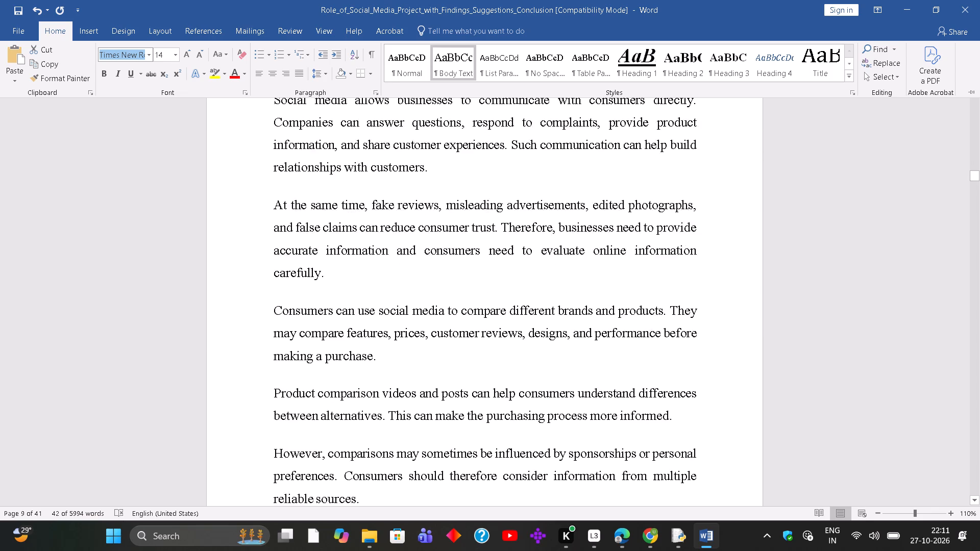
{"action": "scroll", "coordinate": [363, 285], "scroll_direction": "down", "scroll_amount": 9}
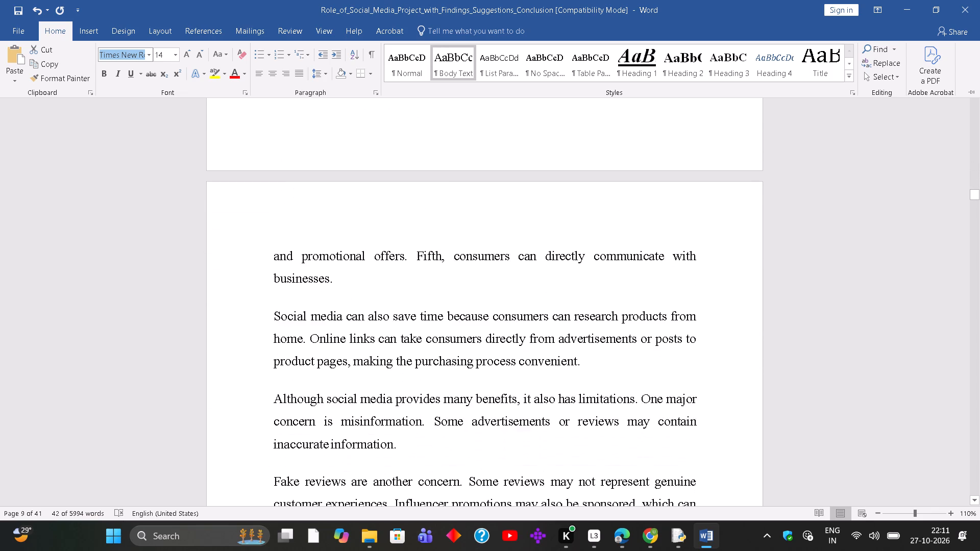
{"action": "scroll", "coordinate": [363, 285], "scroll_direction": "down", "scroll_amount": 9}
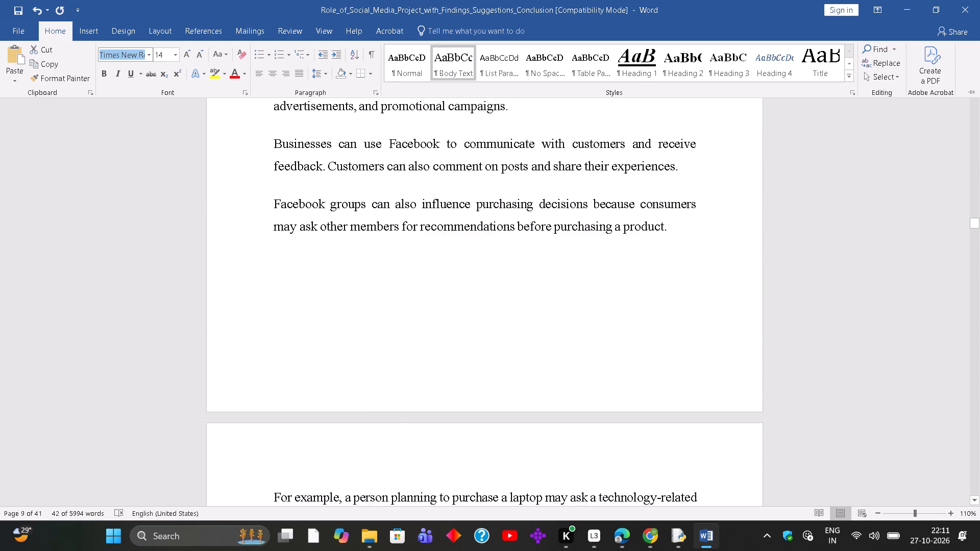
{"action": "scroll", "coordinate": [363, 285], "scroll_direction": "down", "scroll_amount": 6}
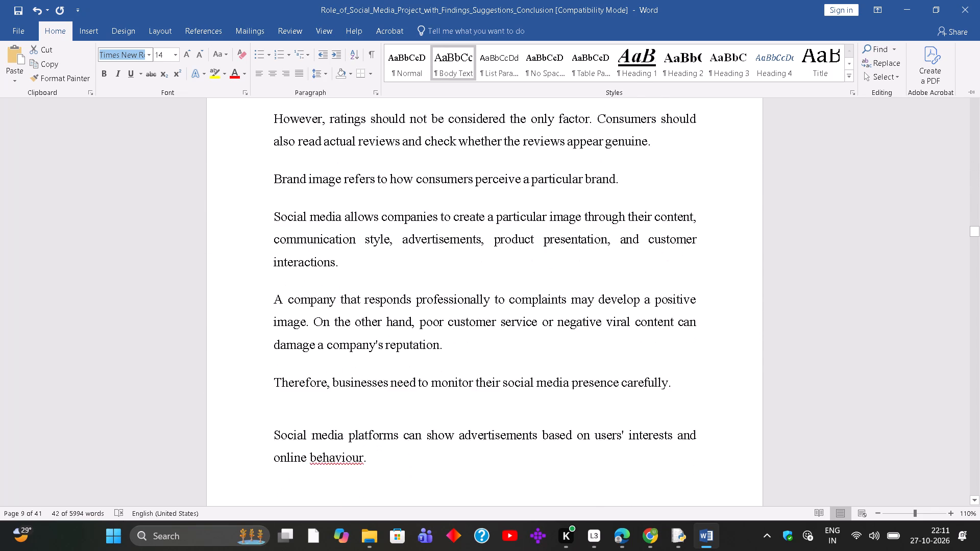
{"action": "scroll", "coordinate": [363, 285], "scroll_direction": "down", "scroll_amount": 11}
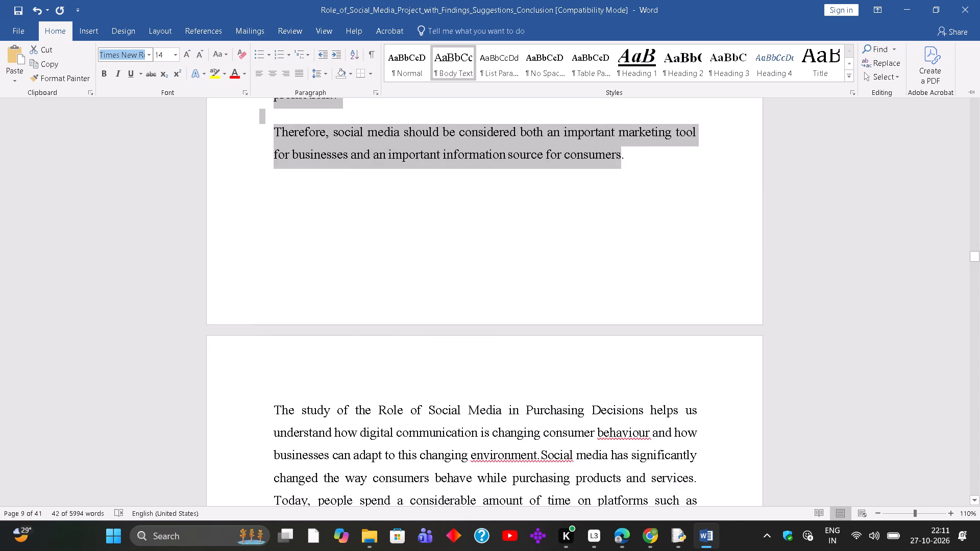
{"action": "scroll", "coordinate": [363, 285], "scroll_direction": "down", "scroll_amount": 3}
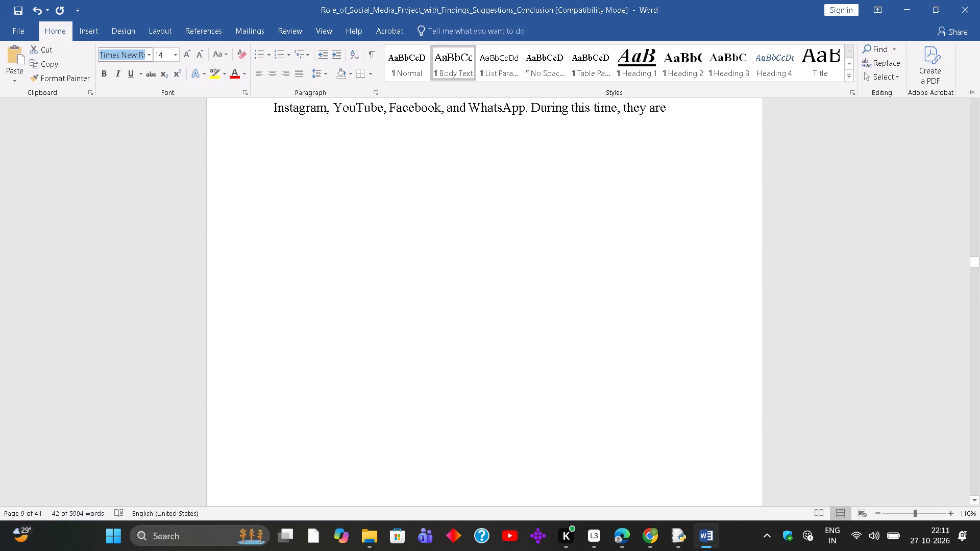
{"action": "scroll", "coordinate": [363, 285], "scroll_direction": "down", "scroll_amount": 2}
Insert blank lines above the standalone "OBJECTIVES OF THE STUDY" title to push it onto the following page.
{"action": "left_click", "coordinate": [363, 285]}
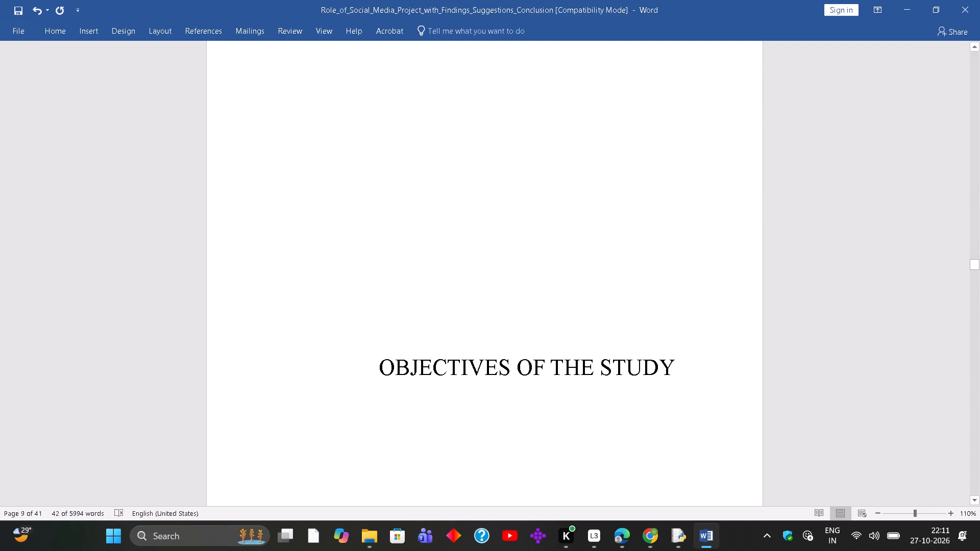
{"action": "left_click", "coordinate": [350, 340]}
{"action": "key", "text": "Return"}
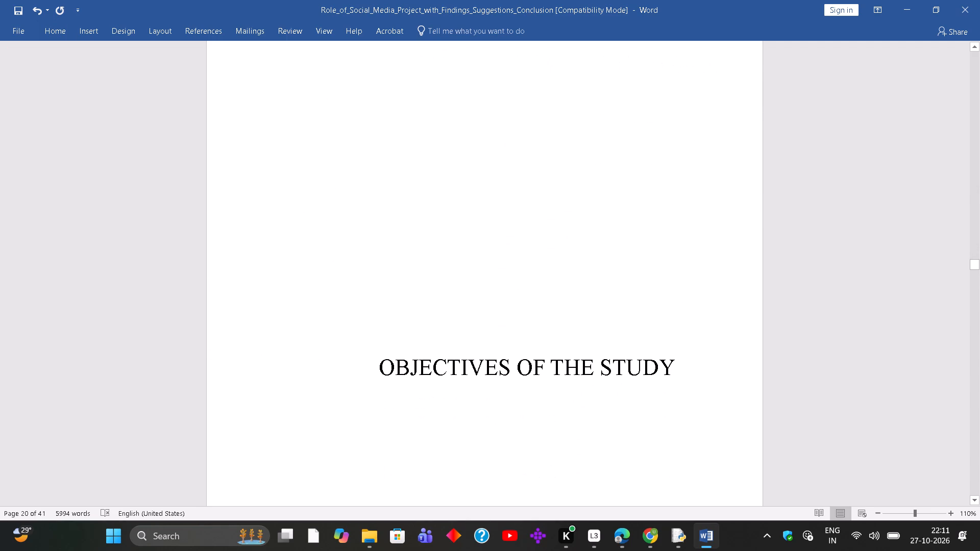
{"action": "key", "text": "Return"}
{"action": "key", "text": "Return"}
{"action": "key", "text": "Return"}
{"action": "key", "text": "Return"}
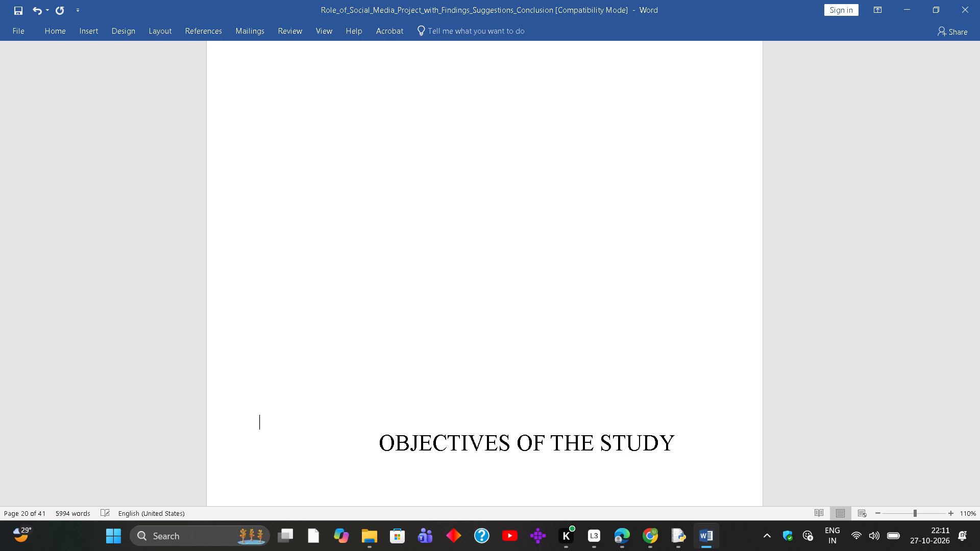
{"action": "key", "text": "Return"}
{"action": "key", "text": "Return"}
{"action": "key", "text": "Return"}
{"action": "key", "text": "Return"}
{"action": "scroll", "coordinate": [350, 340], "scroll_direction": "down", "scroll_amount": 2}
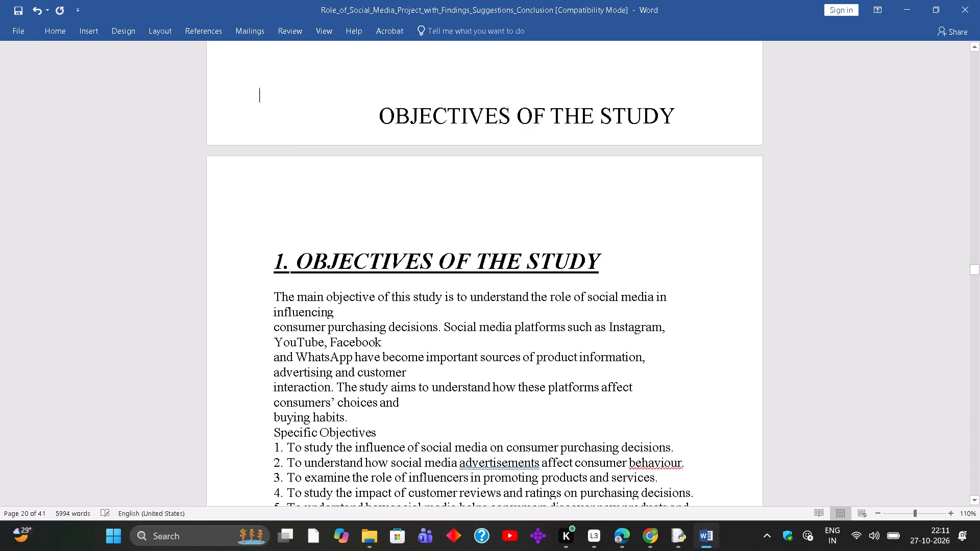
{"action": "scroll", "coordinate": [350, 340], "scroll_direction": "down", "scroll_amount": 1}
{"action": "key", "text": "Return"}
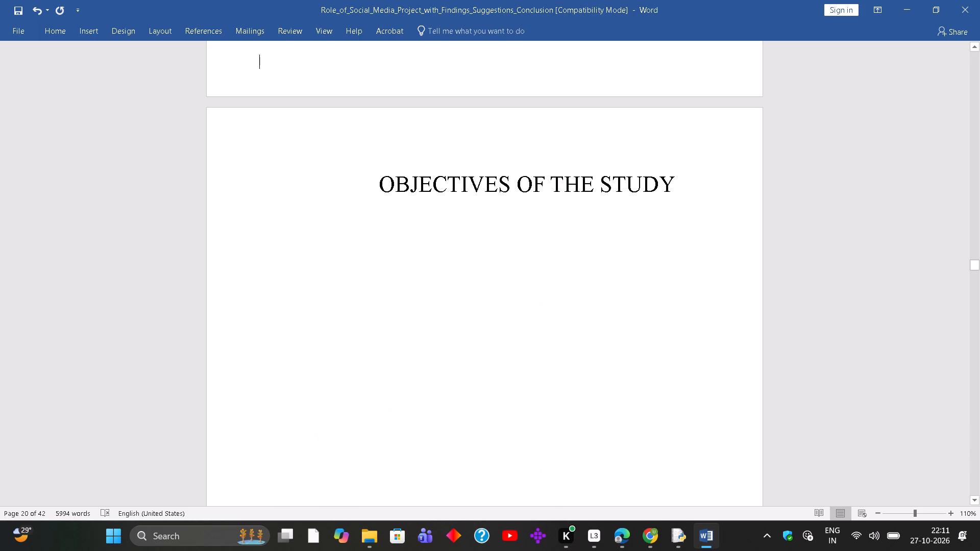
Delete the standalone "OBJECTIVES OF THE STUDY" title and the empty line it leaves, ahead of the numbered Objectives heading.
{"action": "left_click_drag", "start_coordinate": [697, 182], "coordinate": [602, 190]}
{"action": "left_click_drag", "start_coordinate": [602, 190], "coordinate": [371, 200]}
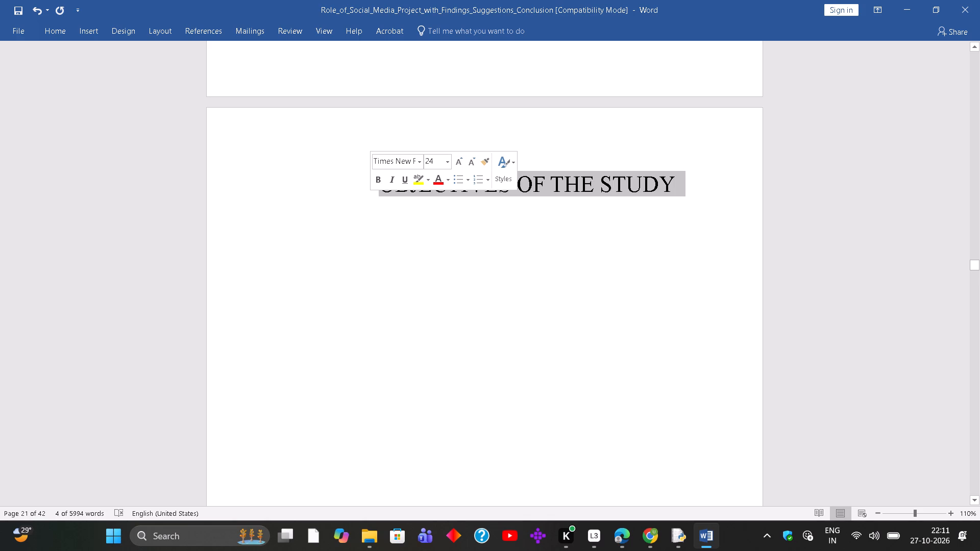
{"action": "scroll", "coordinate": [371, 200], "scroll_direction": "down", "scroll_amount": 4}
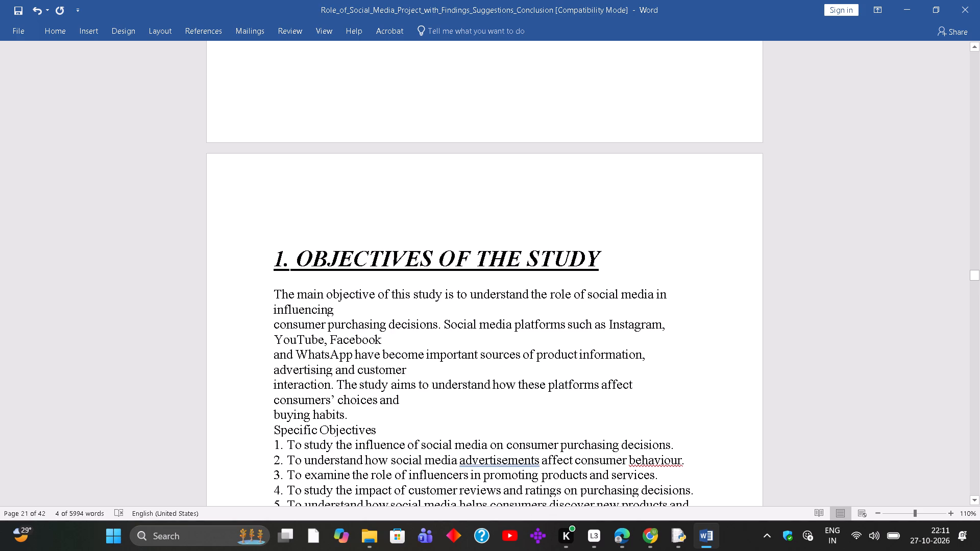
{"action": "scroll", "coordinate": [371, 200], "scroll_direction": "down", "scroll_amount": 1}
{"action": "key", "text": "BackSpace"}
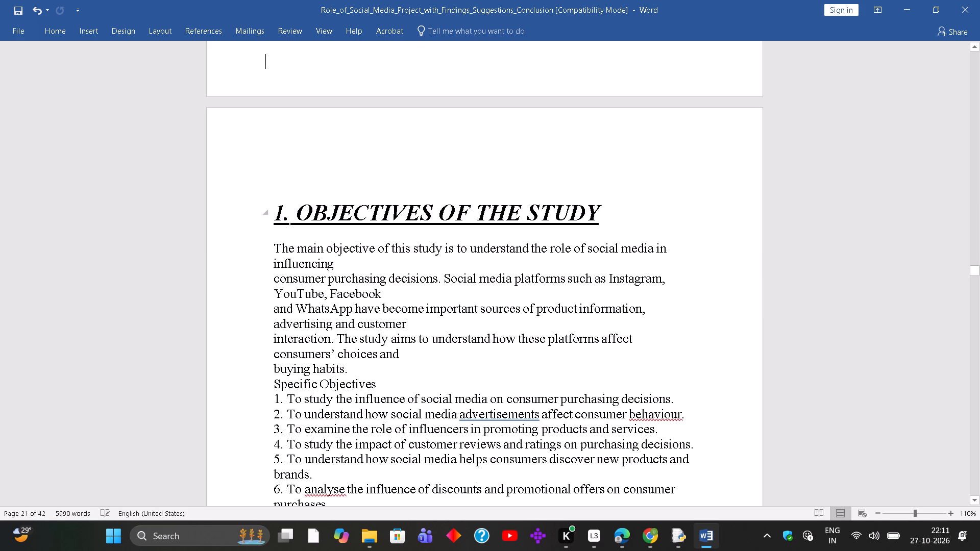
{"action": "key", "text": "BackSpace"}
Zoom out to 70% and examine the page layout from the Introduction's last pages to the Objectives and Research Methodology sections.
{"action": "scroll", "coordinate": [371, 200], "scroll_direction": "up", "scroll_amount": 4}
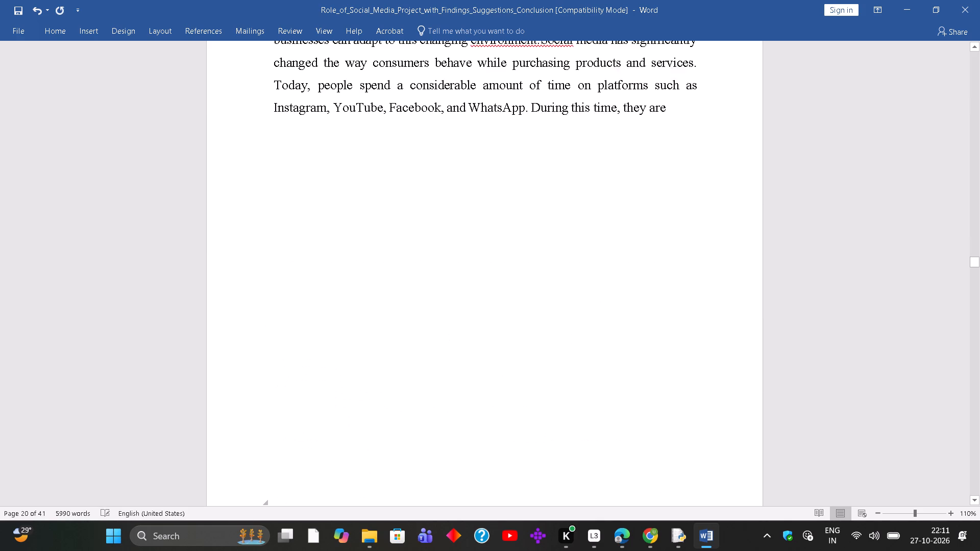
{"action": "scroll", "coordinate": [371, 200], "scroll_direction": "down", "scroll_amount": 1}
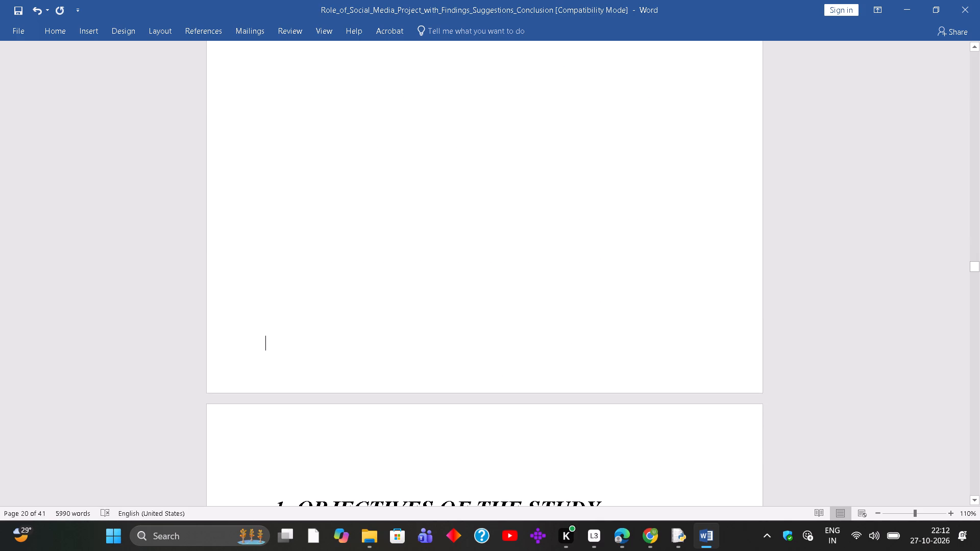
{"action": "scroll", "coordinate": [371, 200], "scroll_direction": "down", "scroll_amount": 1}
{"action": "scroll", "coordinate": [371, 200], "scroll_direction": "down", "scroll_amount": 1, "text": "ctrl"}
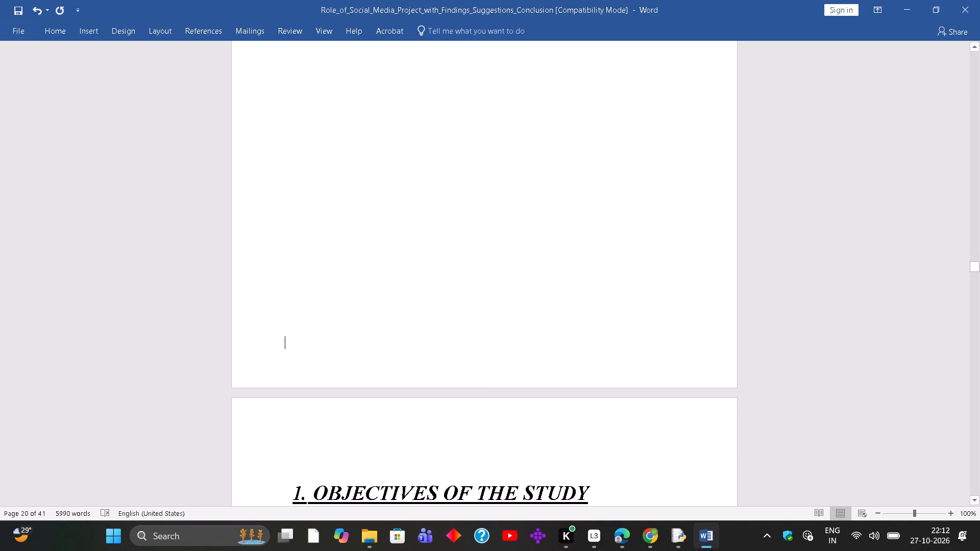
{"action": "scroll", "coordinate": [371, 200], "scroll_direction": "down", "scroll_amount": 3, "text": "ctrl"}
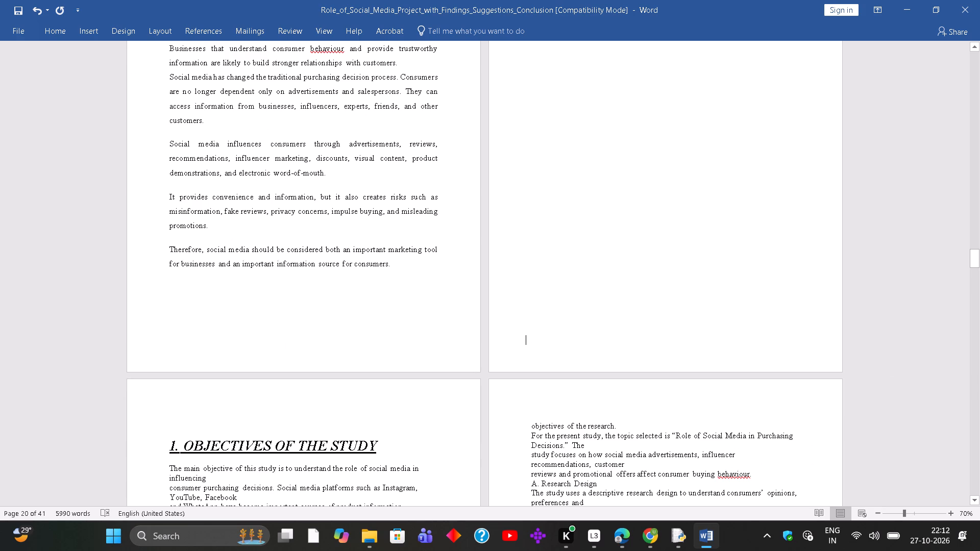
{"action": "scroll", "coordinate": [454, 215], "scroll_direction": "up", "scroll_amount": 7}
{"action": "scroll", "coordinate": [454, 215], "scroll_direction": "right", "scroll_amount": 1}
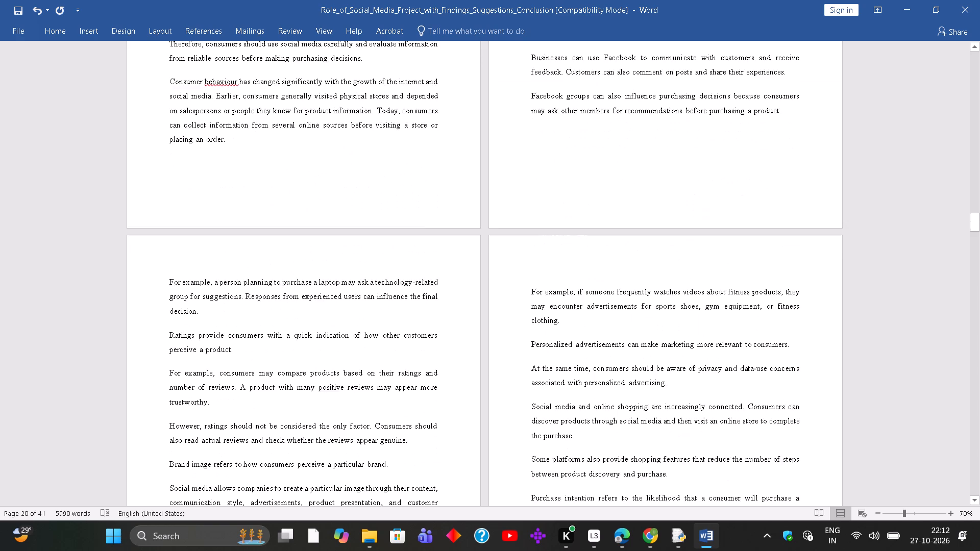
{"action": "scroll", "coordinate": [454, 215], "scroll_direction": "right", "scroll_amount": 1}
{"action": "scroll", "coordinate": [454, 215], "scroll_direction": "down", "scroll_amount": 2}
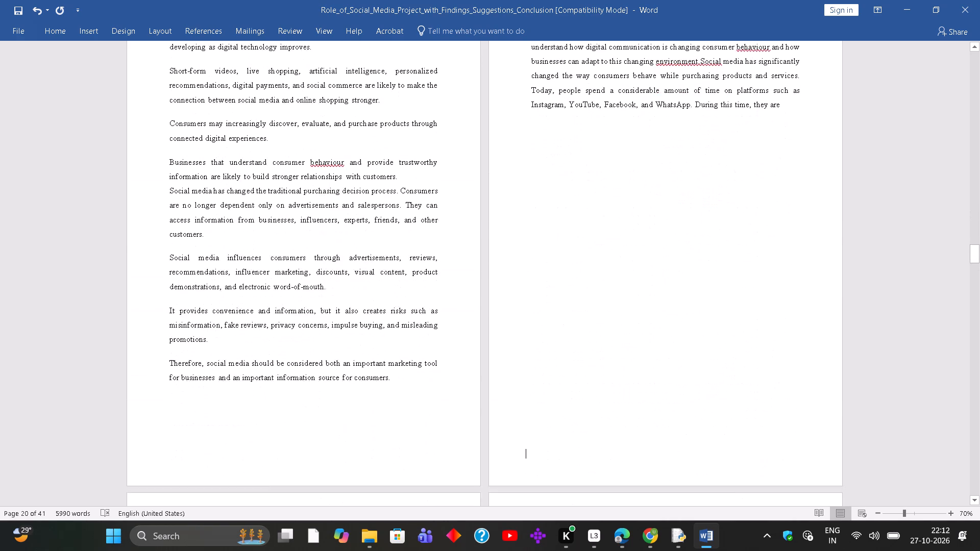
{"action": "scroll", "coordinate": [454, 215], "scroll_direction": "down", "scroll_amount": 7}
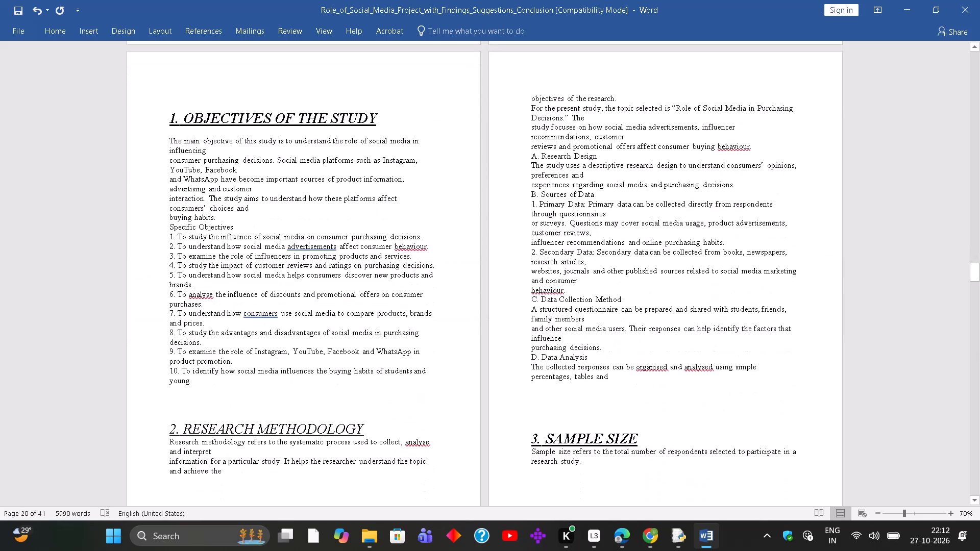
{"action": "scroll", "coordinate": [454, 215], "scroll_direction": "down", "scroll_amount": 1}
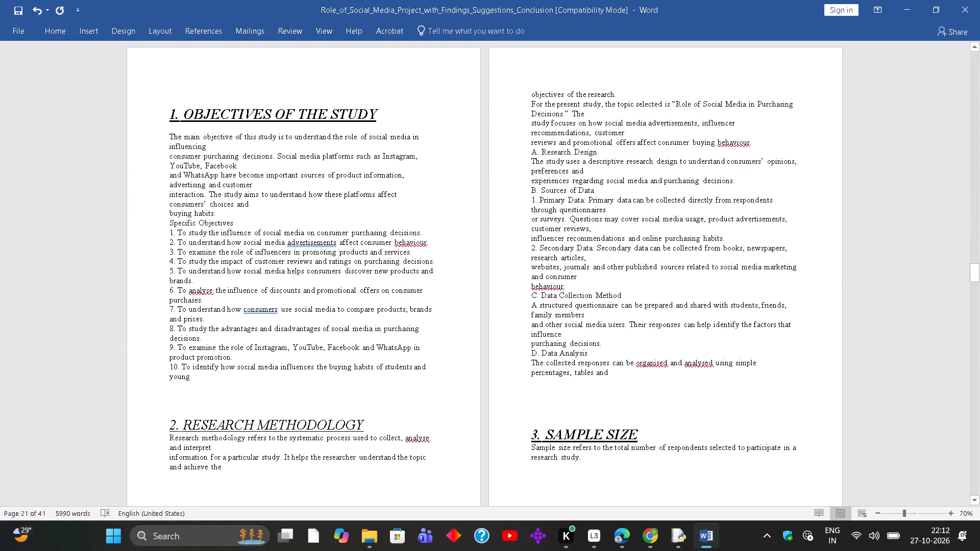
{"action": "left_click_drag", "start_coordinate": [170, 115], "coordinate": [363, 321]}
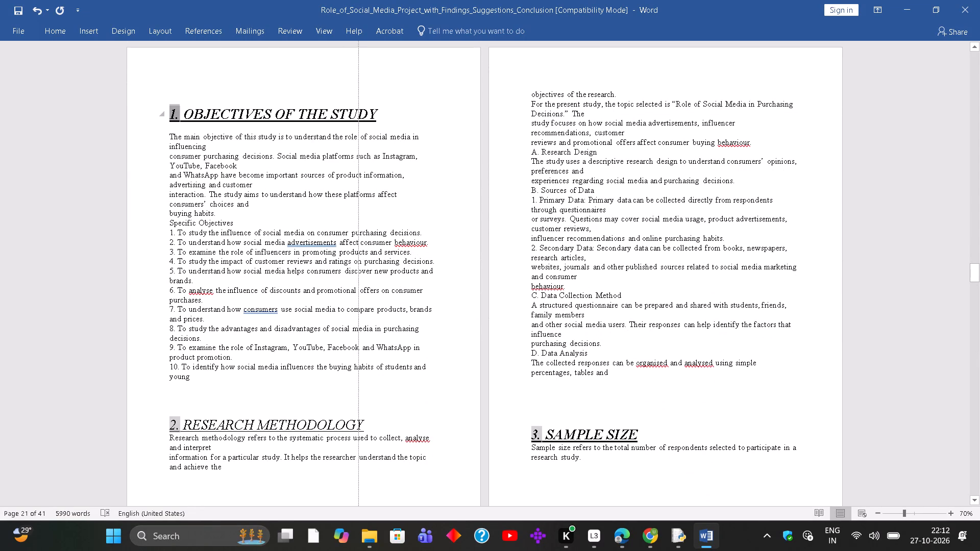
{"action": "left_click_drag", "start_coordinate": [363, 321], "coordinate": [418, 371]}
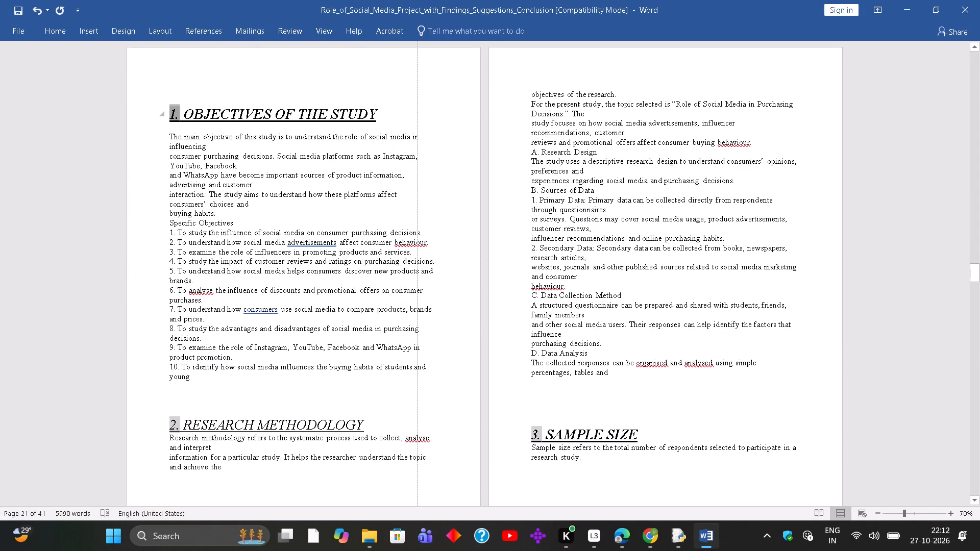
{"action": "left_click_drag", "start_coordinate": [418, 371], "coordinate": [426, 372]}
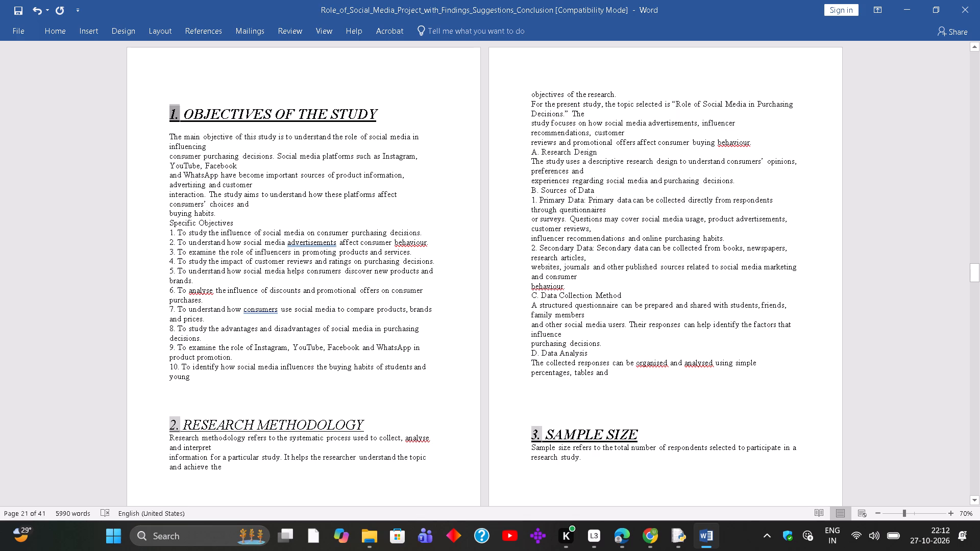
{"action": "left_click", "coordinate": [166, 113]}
Remove the italic formatting from the numbered heading "1. OBJECTIVES OF THE STUDY".
{"action": "left_click_drag", "start_coordinate": [378, 115], "coordinate": [188, 115]}
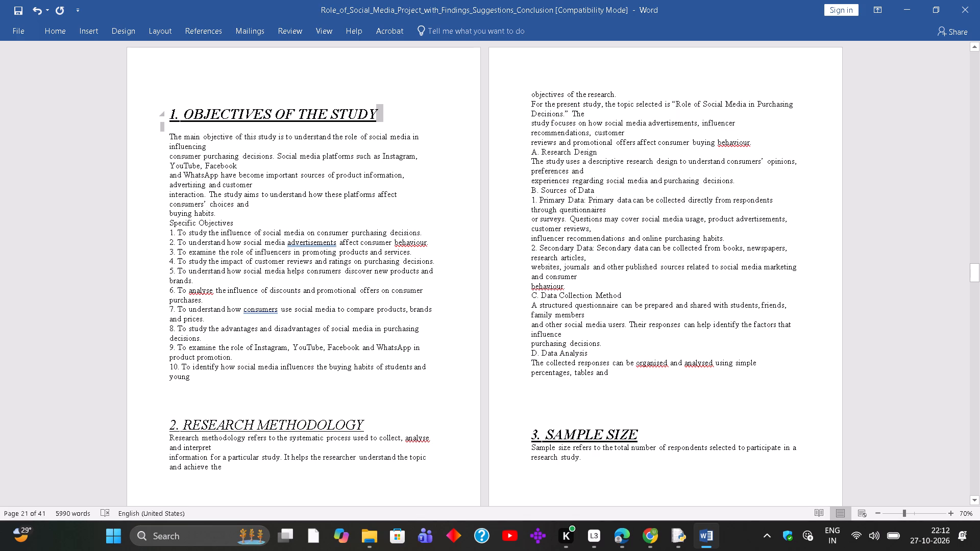
{"action": "left_click_drag", "start_coordinate": [188, 115], "coordinate": [163, 117]}
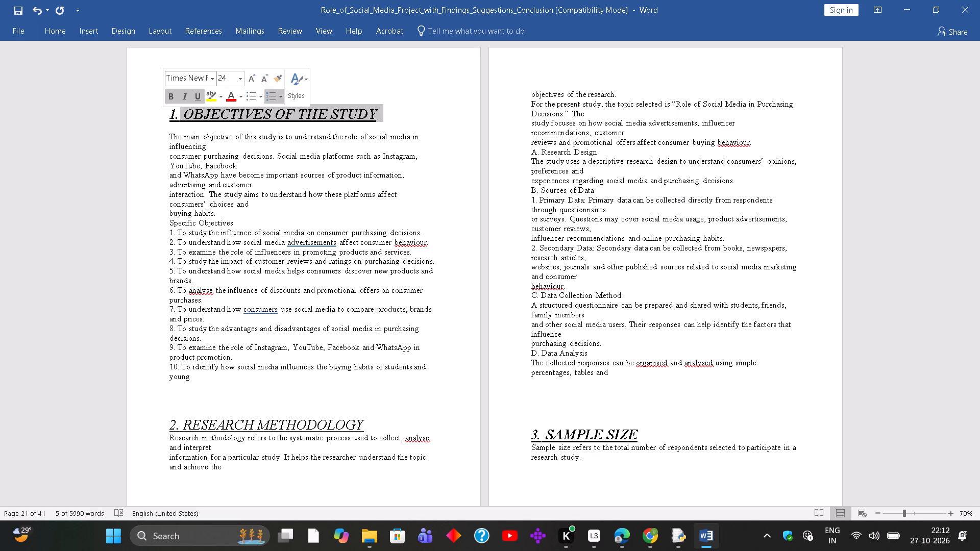
{"action": "left_click", "coordinate": [182, 93]}
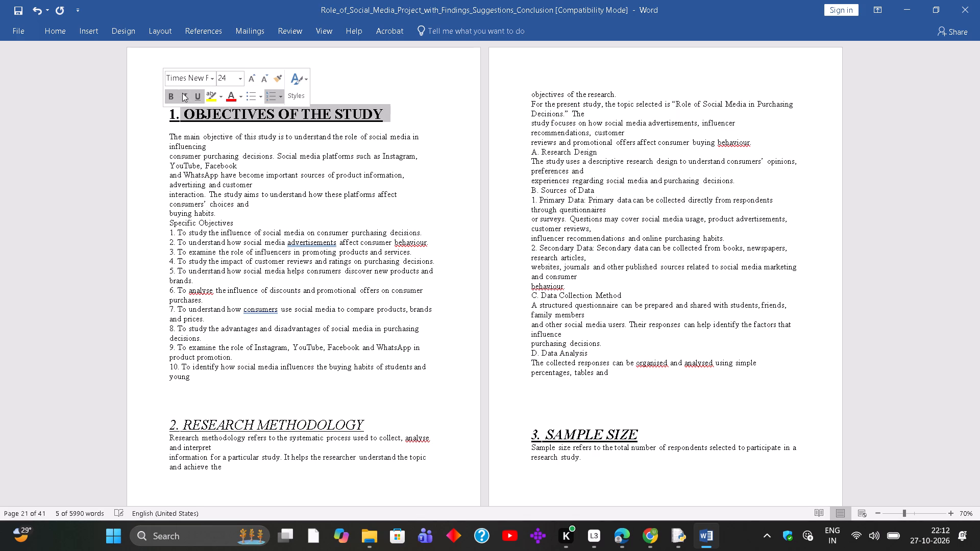
{"action": "left_click", "coordinate": [440, 121]}
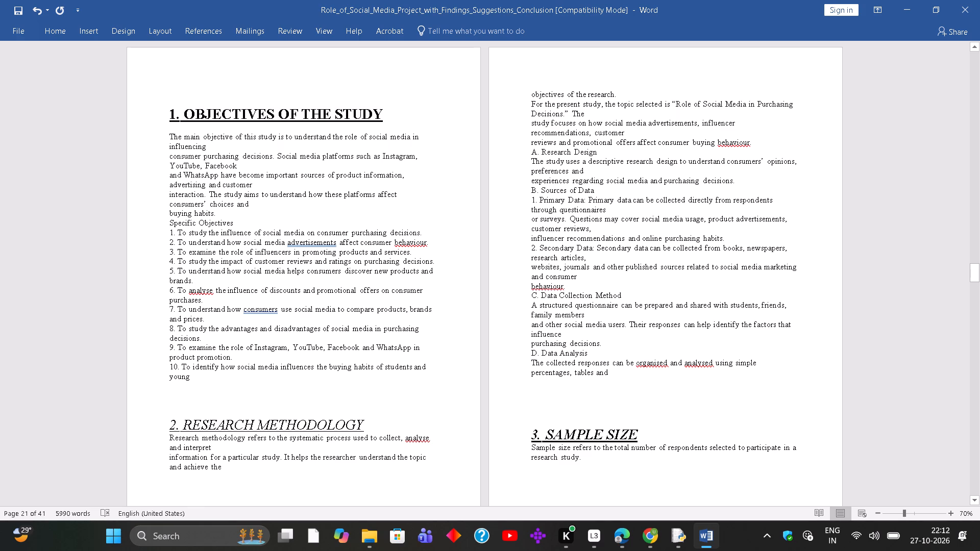
Set the Objectives of the Study body text, from the main objective through item 10, to Times New Roman 12 pt.
{"action": "left_click_drag", "start_coordinate": [167, 136], "coordinate": [224, 379]}
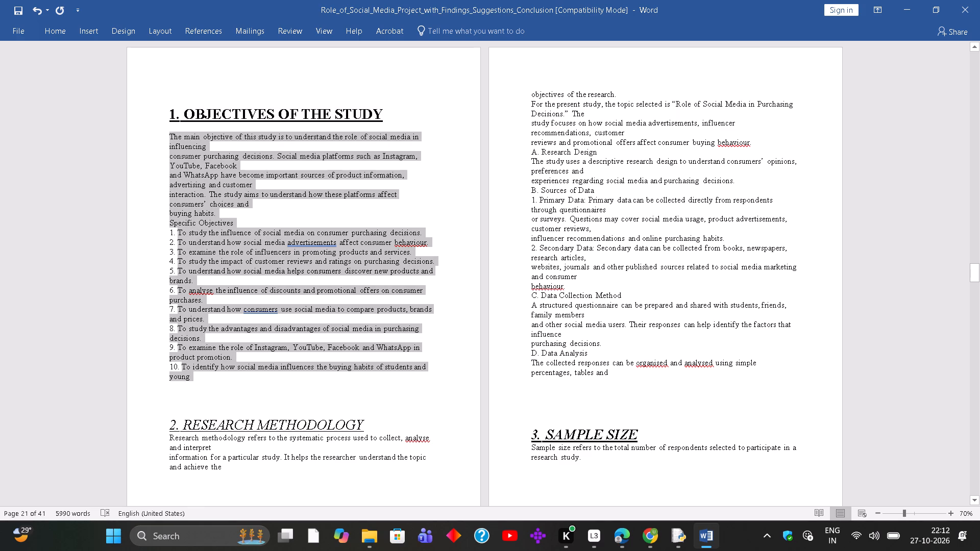
{"action": "left_click_drag", "start_coordinate": [224, 379], "coordinate": [206, 379]}
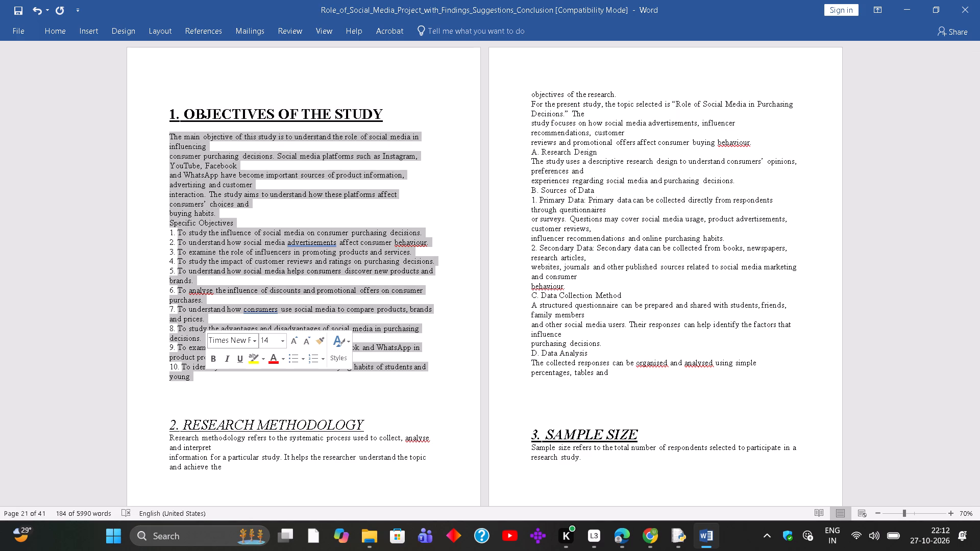
{"action": "left_click", "coordinate": [254, 346]}
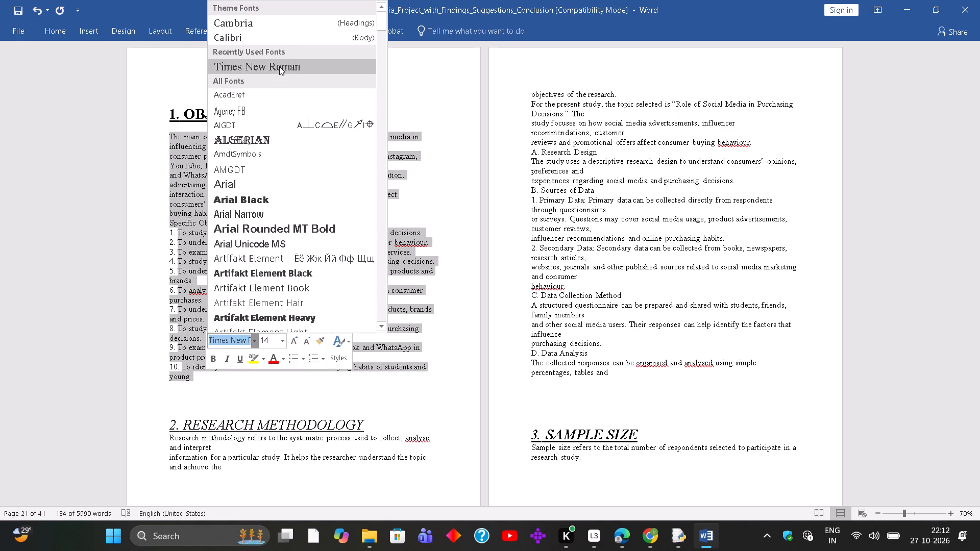
{"action": "left_click", "coordinate": [279, 67]}
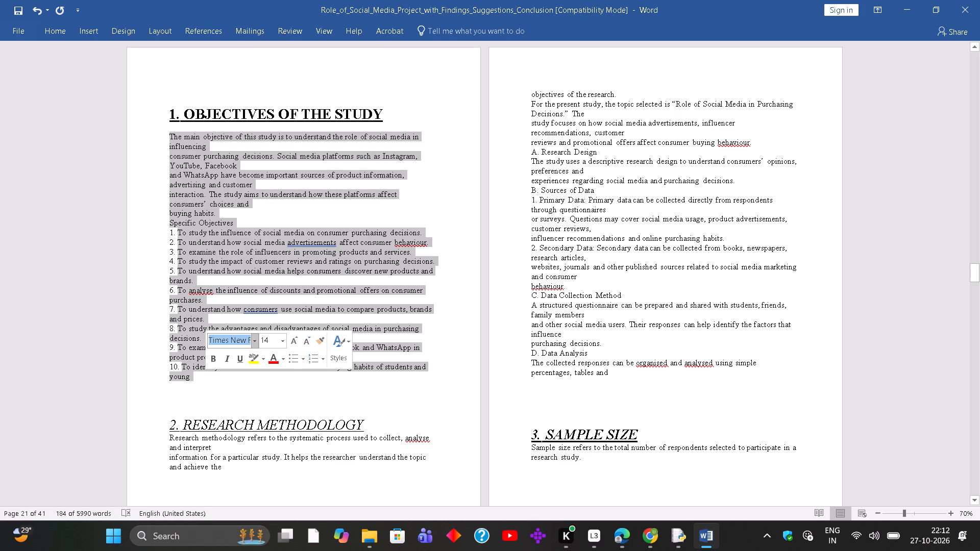
{"action": "left_click", "coordinate": [280, 341]}
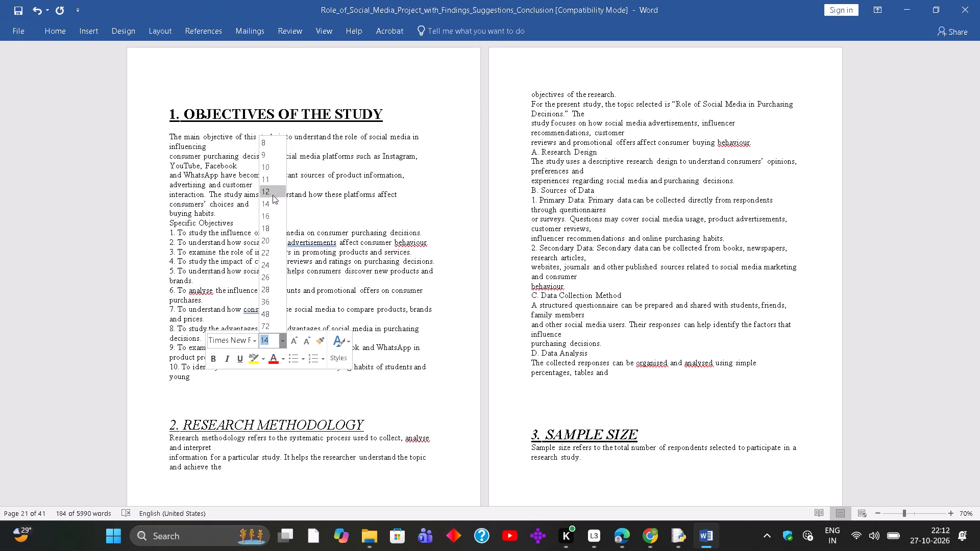
{"action": "left_click", "coordinate": [270, 193]}
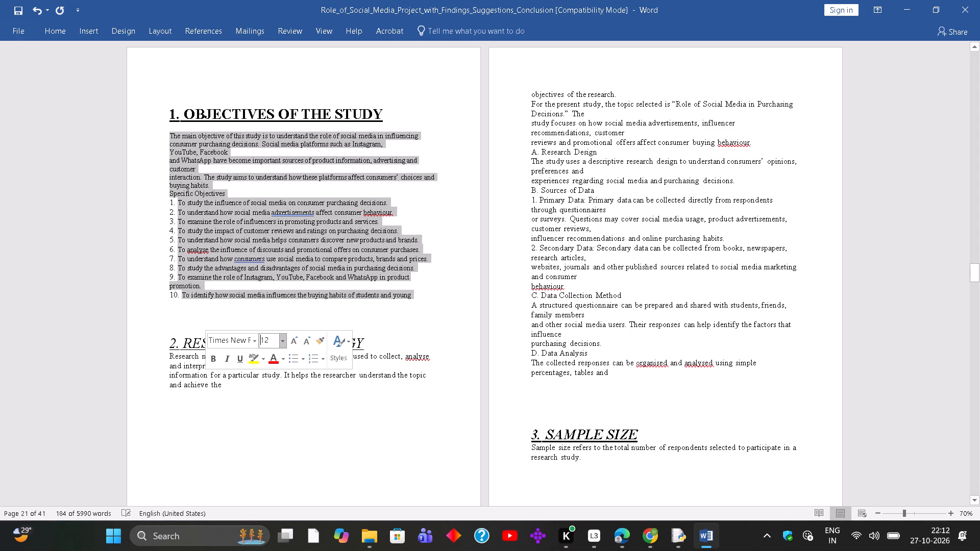
Remove the italics from the "2. RESEARCH METHODOLOGY" heading and make it bold.
{"action": "left_click", "coordinate": [165, 344]}
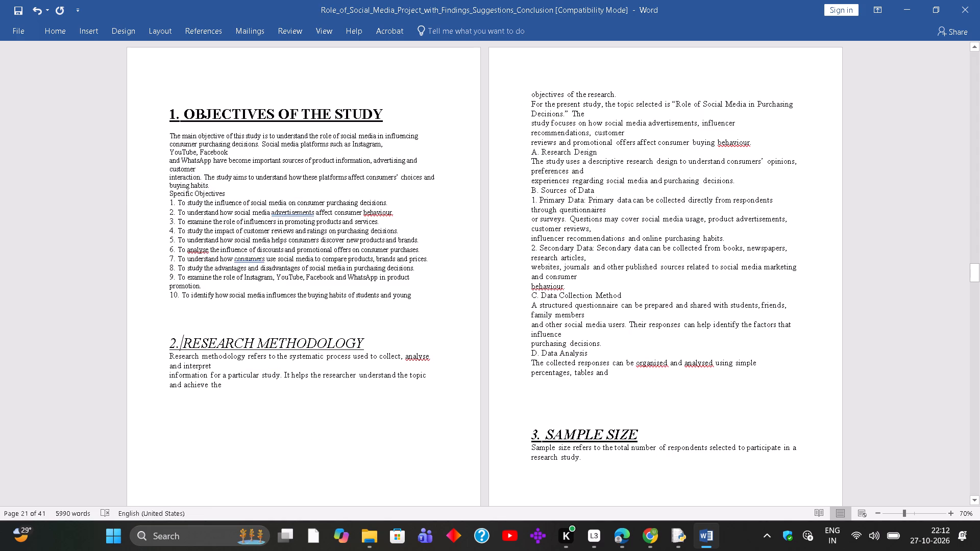
{"action": "left_click", "coordinate": [187, 321]}
{"action": "left_click_drag", "start_coordinate": [168, 347], "coordinate": [333, 356]}
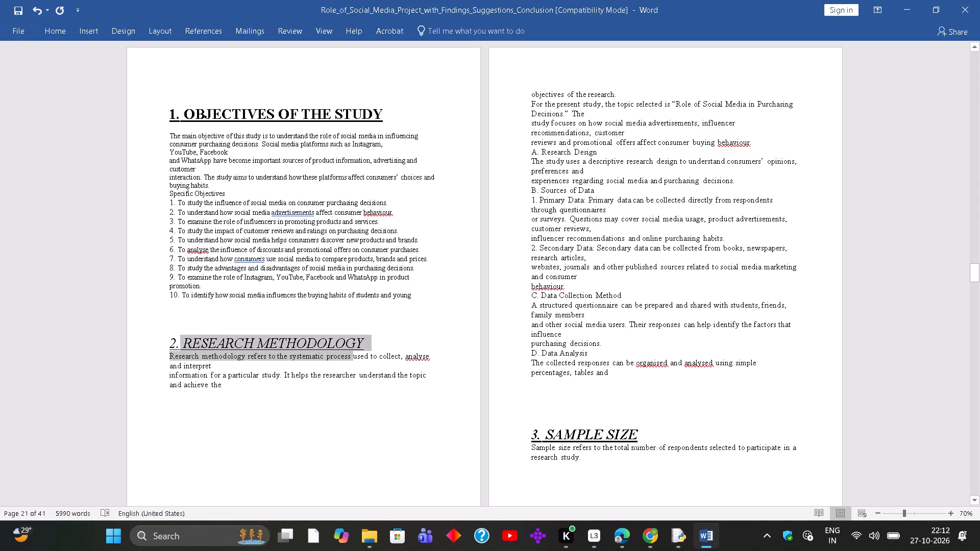
{"action": "left_click_drag", "start_coordinate": [333, 356], "coordinate": [371, 344]}
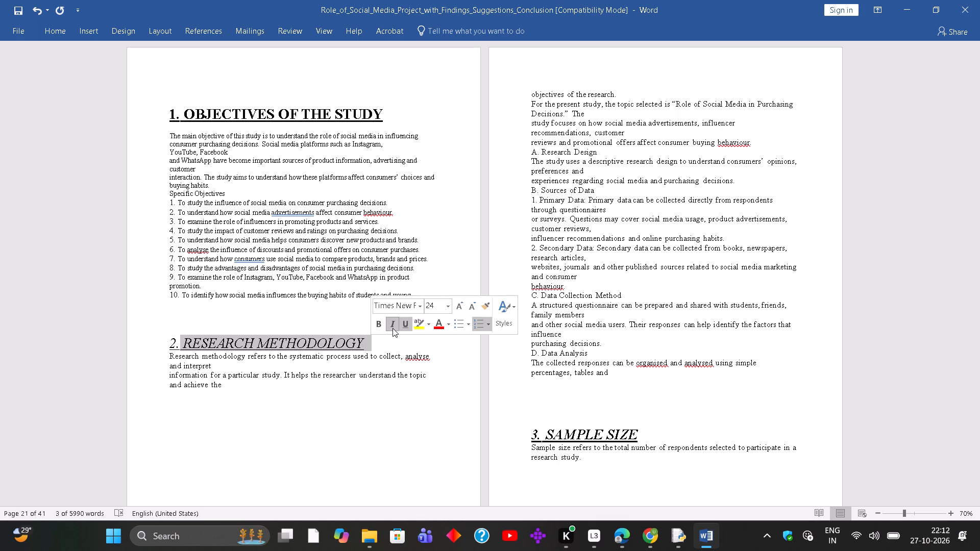
{"action": "left_click", "coordinate": [394, 328]}
{"action": "left_click", "coordinate": [378, 325]}
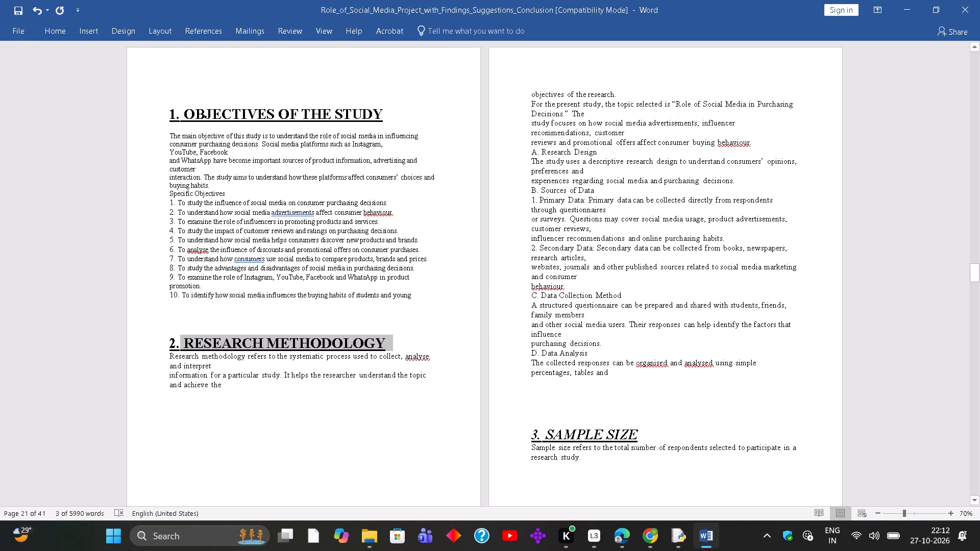
Set the Research Methodology body text, through the end of the Data Analysis paragraph, to 12 pt.
{"action": "left_click_drag", "start_coordinate": [167, 356], "coordinate": [589, 294]}
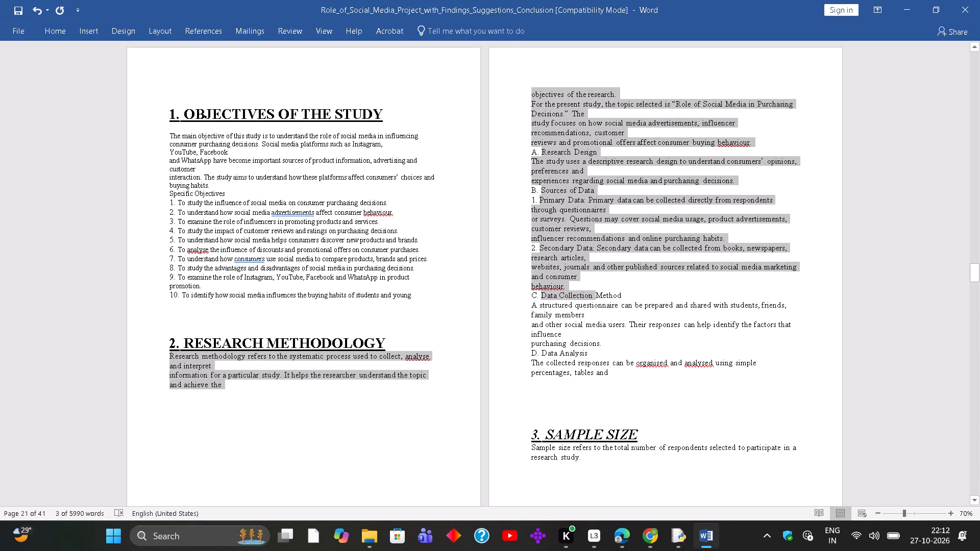
{"action": "left_click_drag", "start_coordinate": [589, 294], "coordinate": [643, 377]}
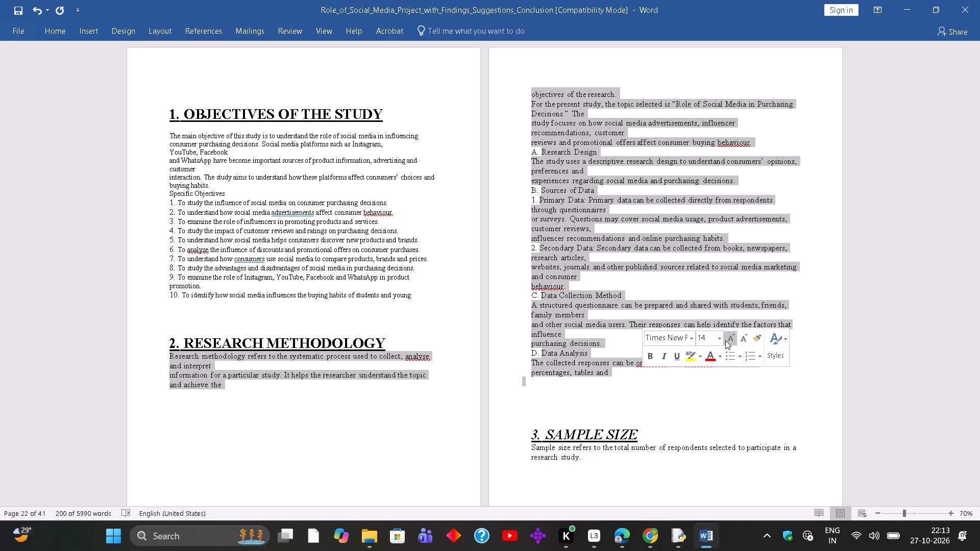
{"action": "left_click", "coordinate": [722, 340]}
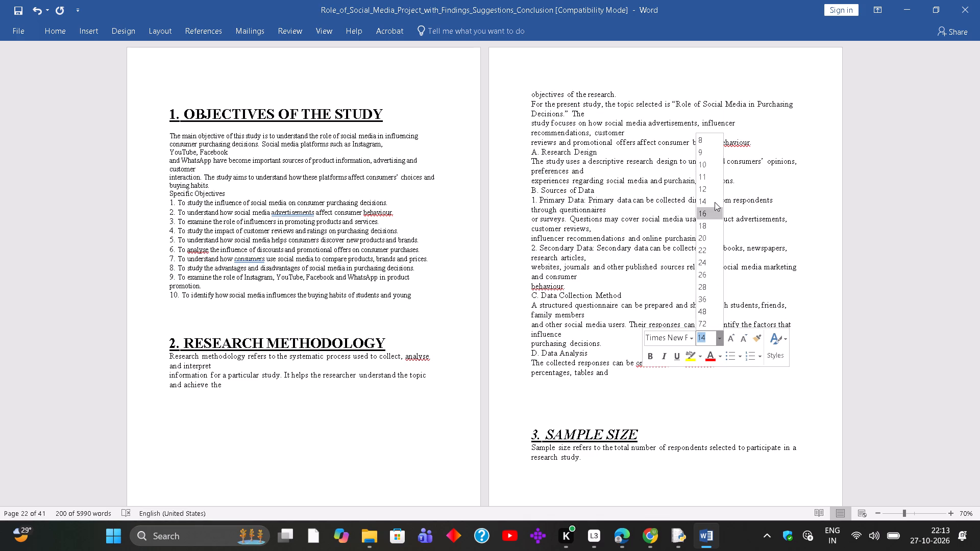
{"action": "left_click", "coordinate": [706, 187]}
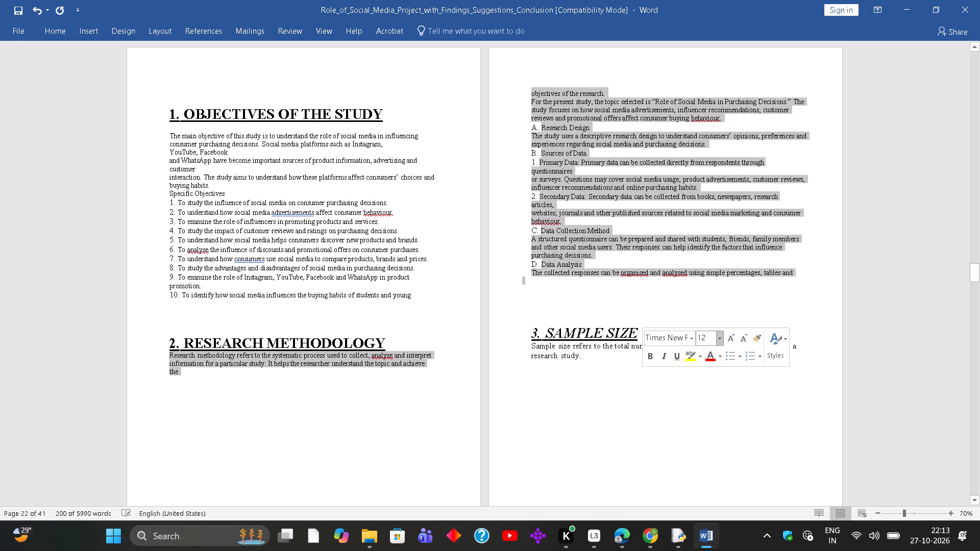
Remove the italic formatting from the "3. SAMPLE SIZE" heading.
{"action": "scroll", "coordinate": [511, 353], "scroll_direction": "down", "scroll_amount": 1}
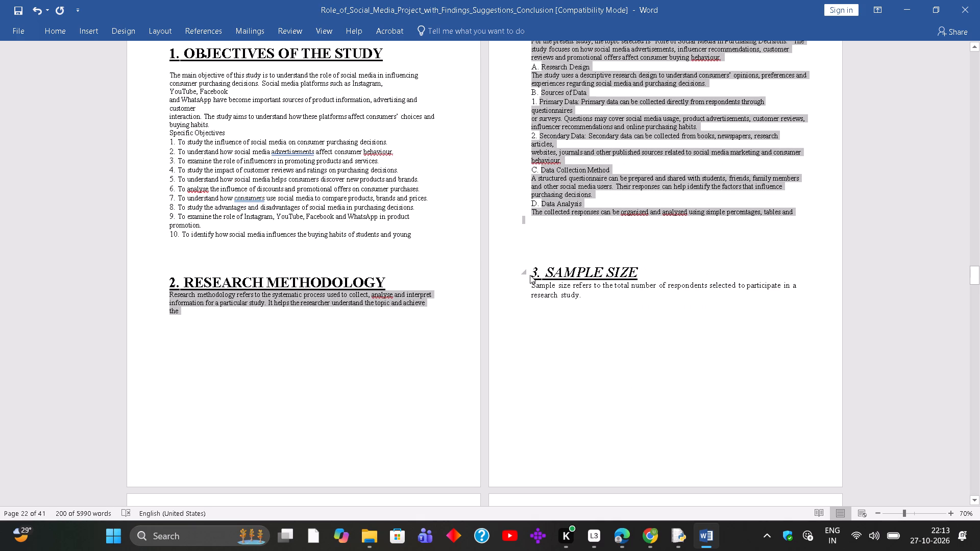
{"action": "left_click_drag", "start_coordinate": [546, 273], "coordinate": [657, 277]}
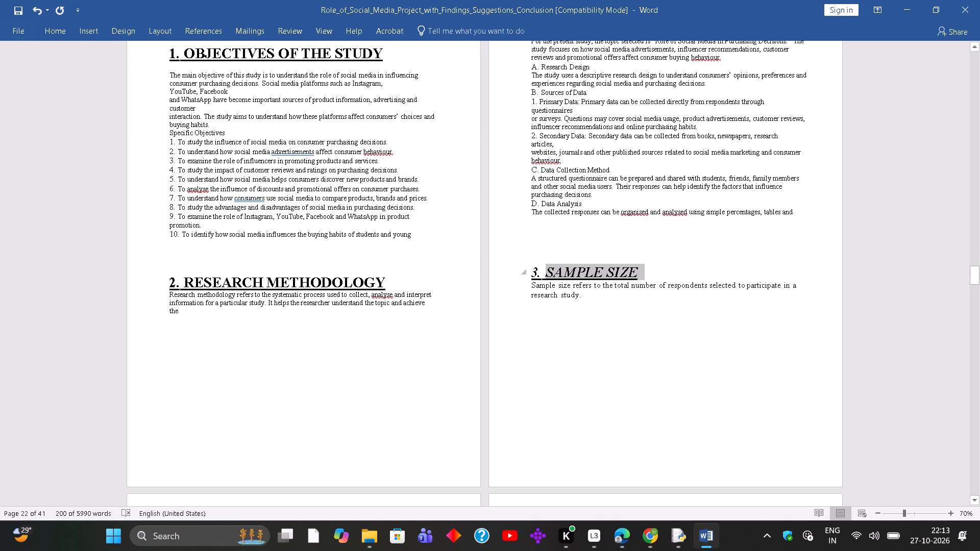
{"action": "left_click_drag", "start_coordinate": [657, 277], "coordinate": [656, 274]}
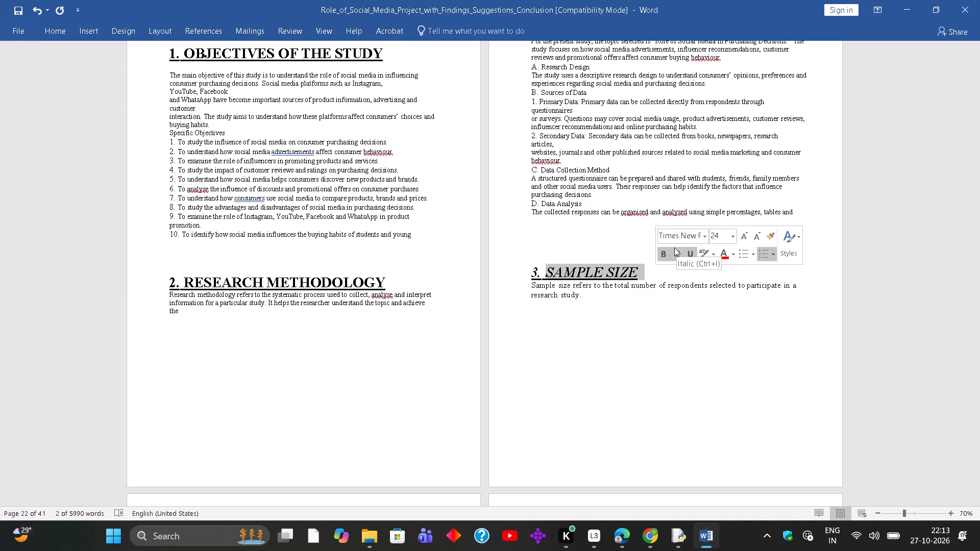
{"action": "left_click", "coordinate": [677, 254]}
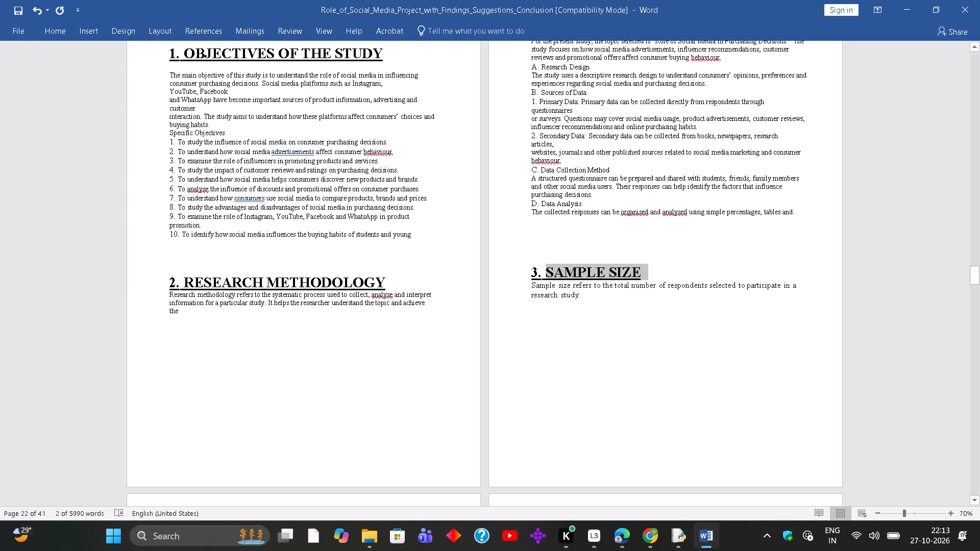
Set the Sample Size body text, across both pages up to the Review of Literature heading, to 12 pt.
{"action": "left_click_drag", "start_coordinate": [529, 286], "coordinate": [600, 317]}
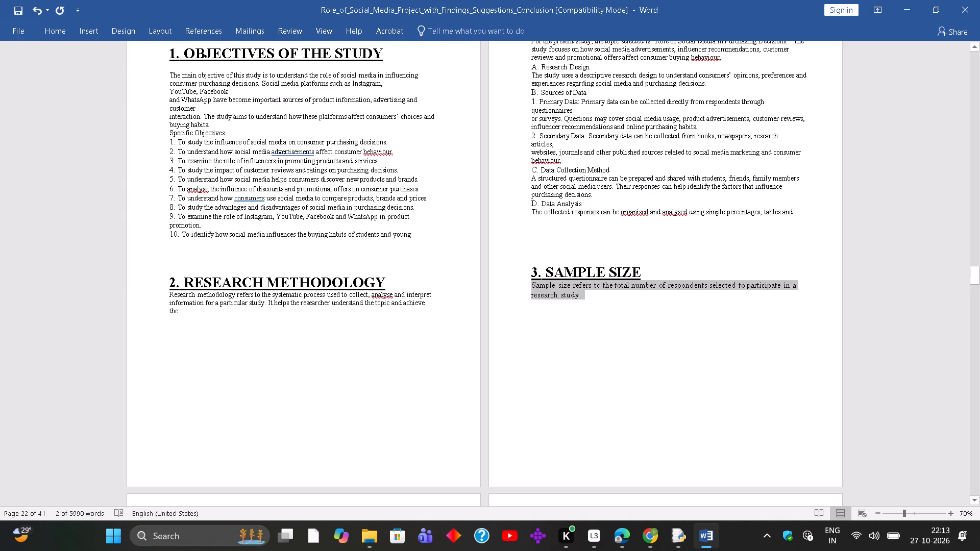
{"action": "left_click_drag", "start_coordinate": [600, 317], "coordinate": [603, 469]}
{"action": "left_click_drag", "start_coordinate": [603, 469], "coordinate": [595, 515]}
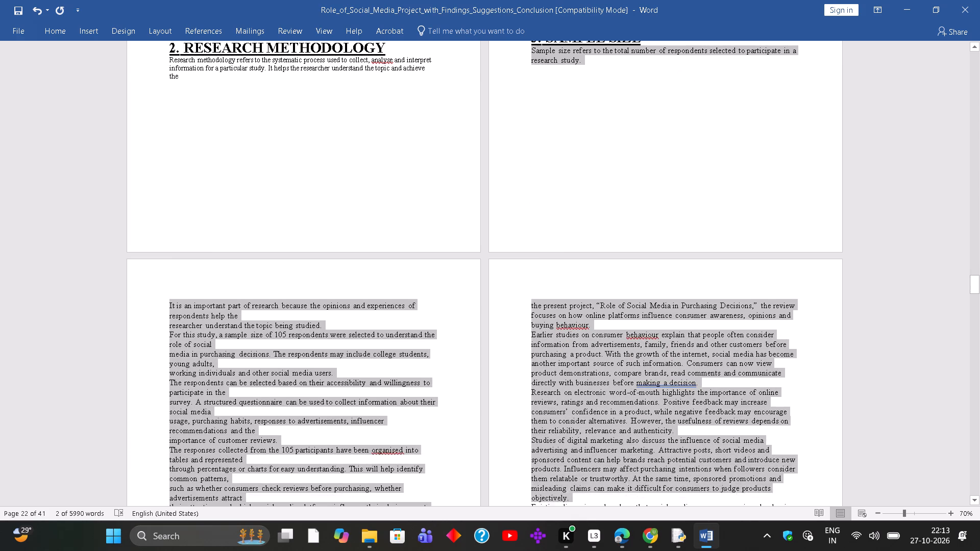
{"action": "left_click_drag", "start_coordinate": [595, 515], "coordinate": [562, 386]}
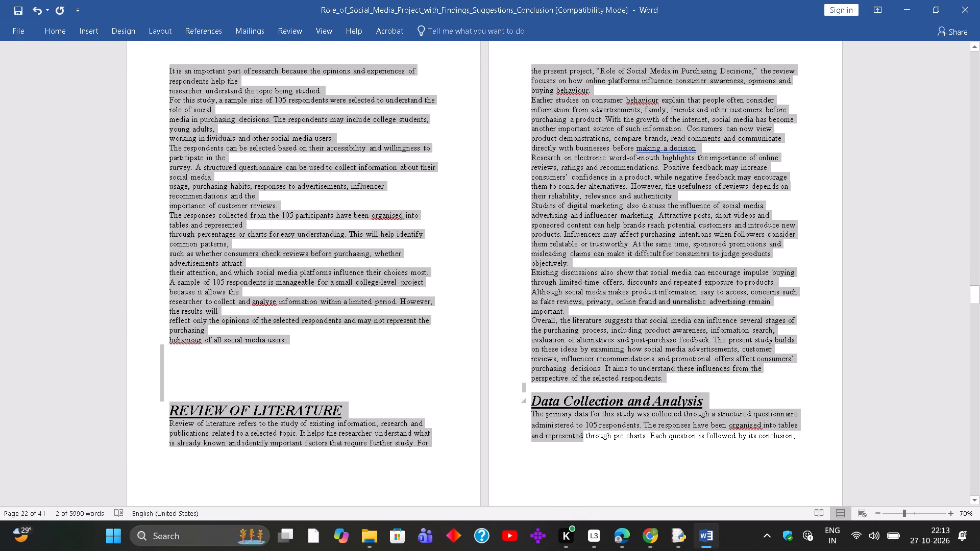
{"action": "left_click_drag", "start_coordinate": [562, 386], "coordinate": [304, 350]}
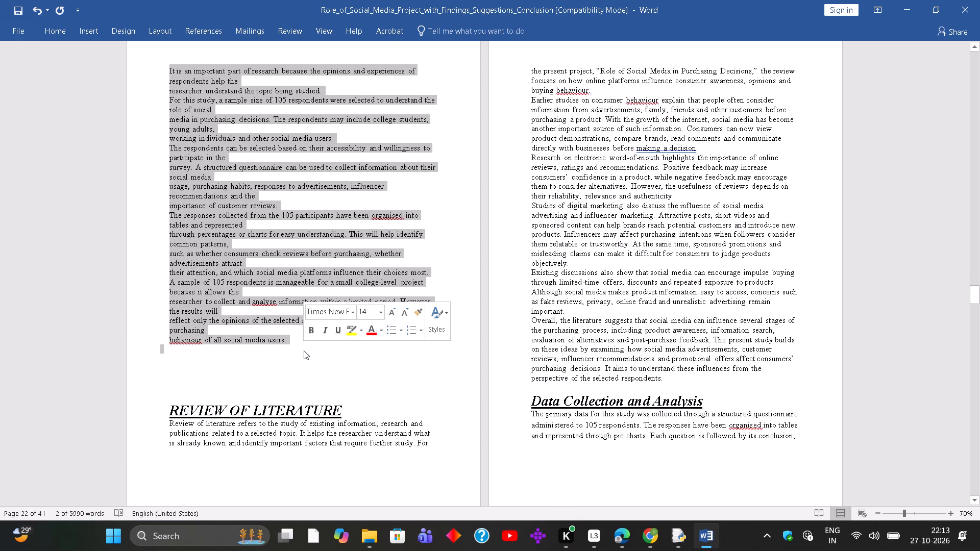
{"action": "left_click", "coordinate": [379, 313]}
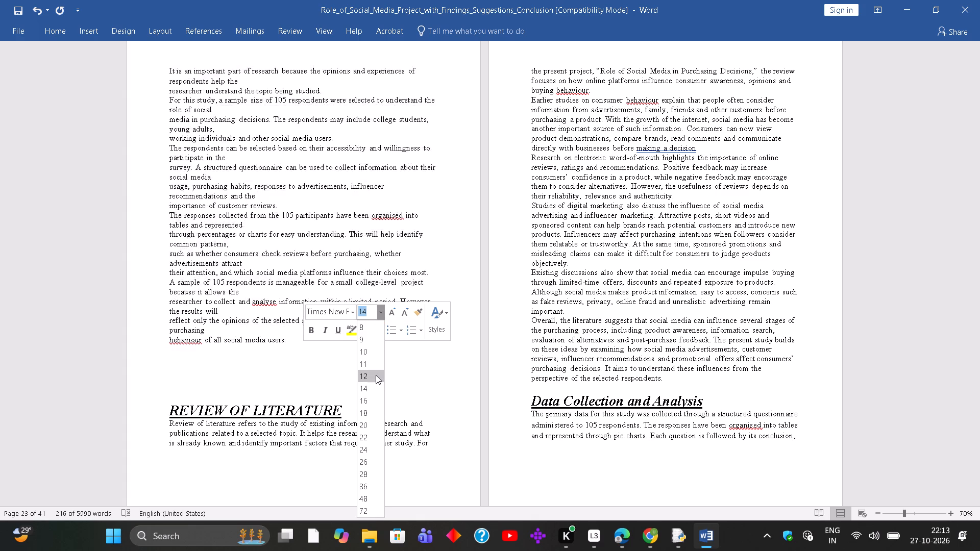
{"action": "left_click", "coordinate": [376, 375]}
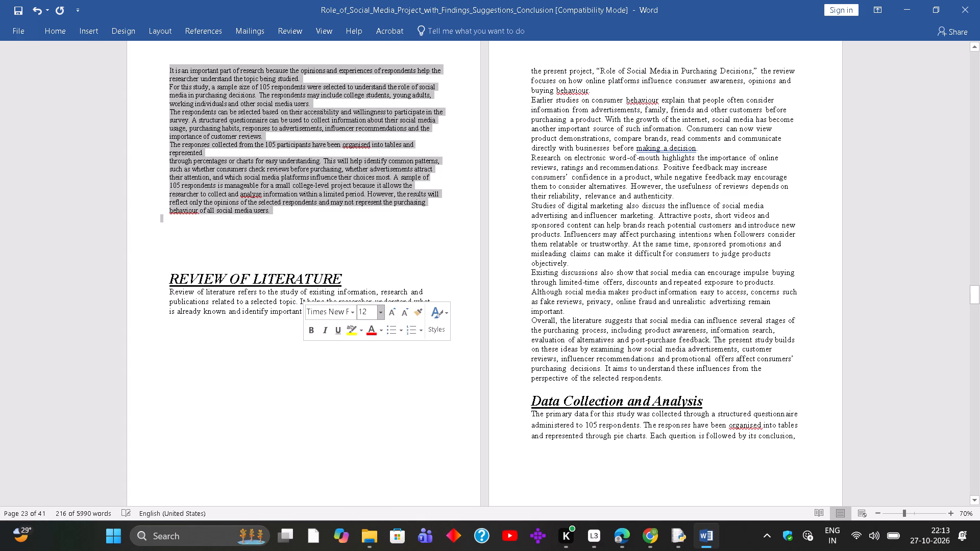
Remove the italic formatting from the "REVIEW OF LITERATURE" heading.
{"action": "left_click_drag", "start_coordinate": [169, 279], "coordinate": [331, 280]}
{"action": "left_click", "coordinate": [406, 242]}
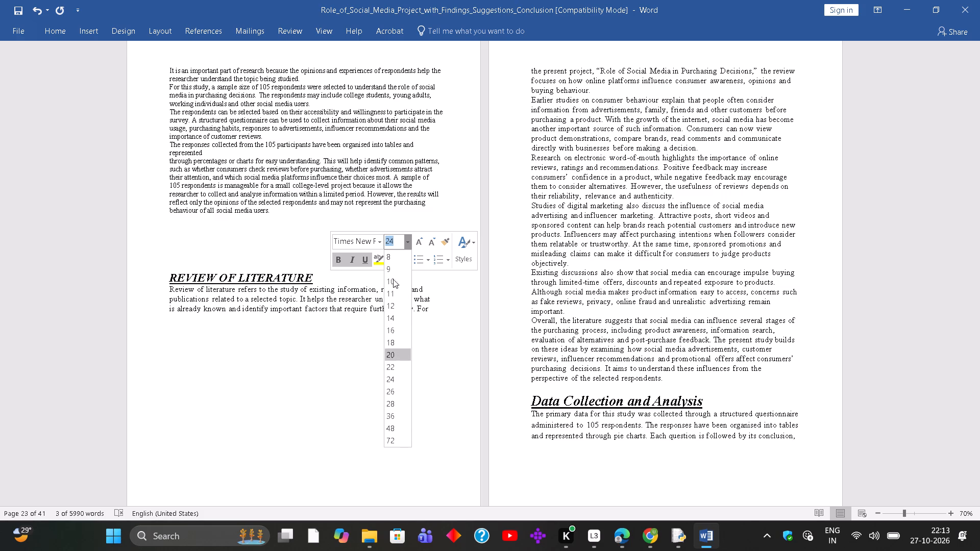
{"action": "left_click", "coordinate": [349, 236]}
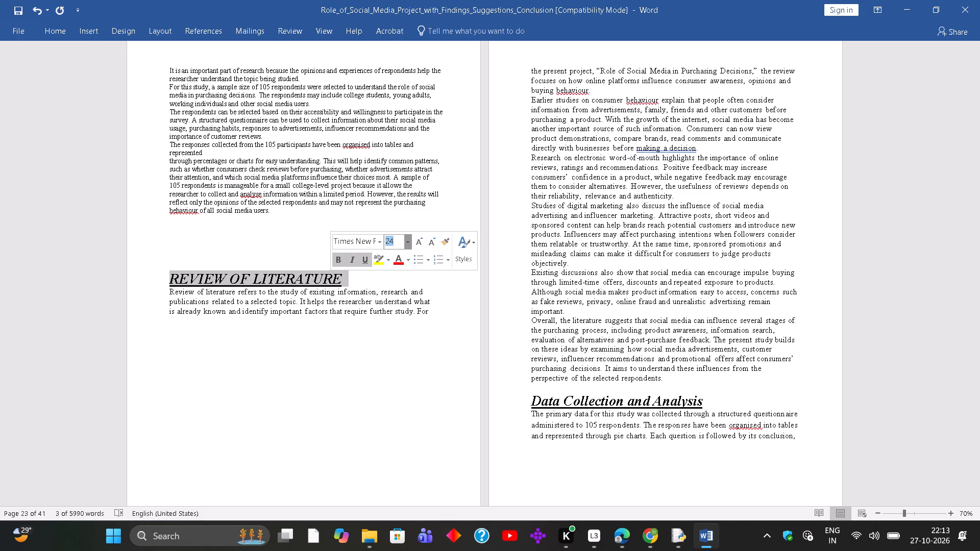
{"action": "left_click", "coordinate": [351, 260]}
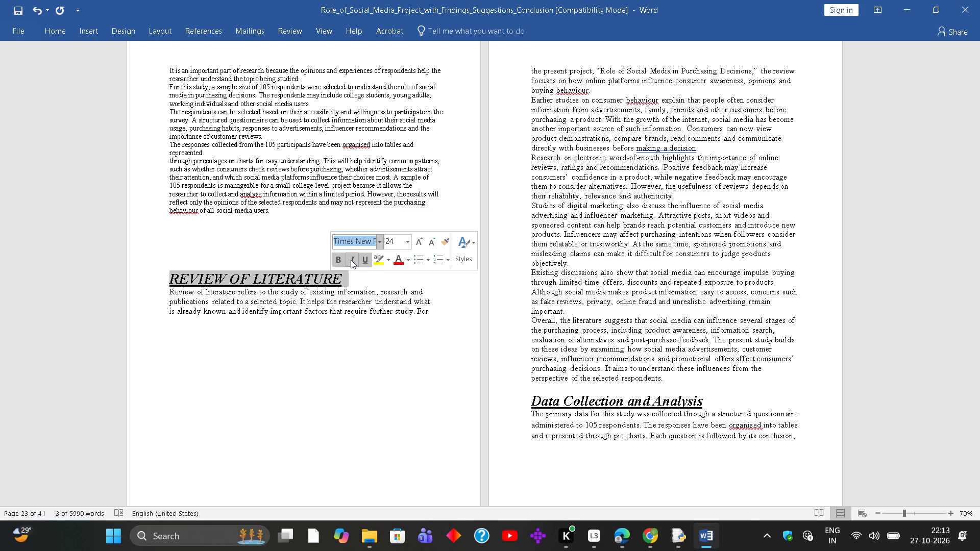
Set the Review of Literature body text, up to the Data Collection and Analysis heading, to 12 pt.
{"action": "left_click_drag", "start_coordinate": [167, 294], "coordinate": [623, 370]}
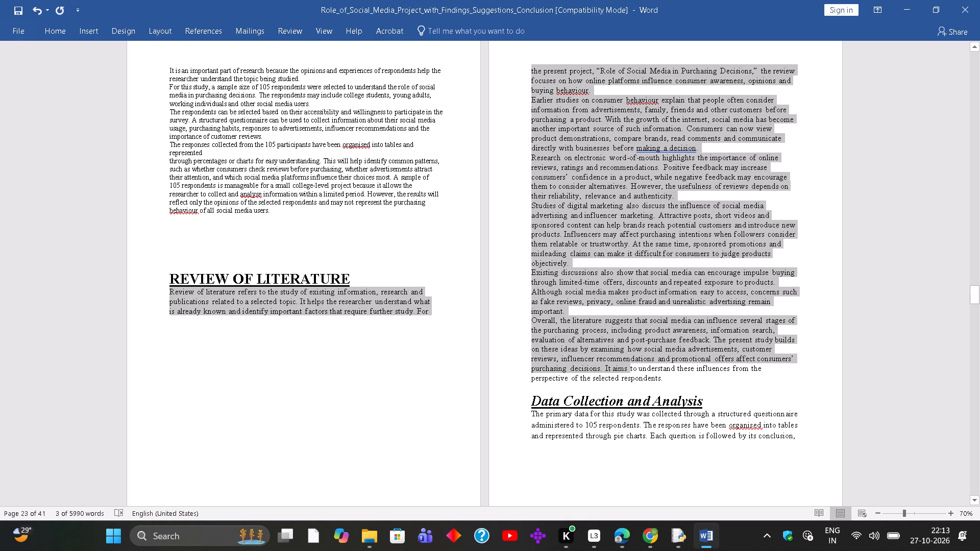
{"action": "left_click_drag", "start_coordinate": [623, 370], "coordinate": [708, 388]}
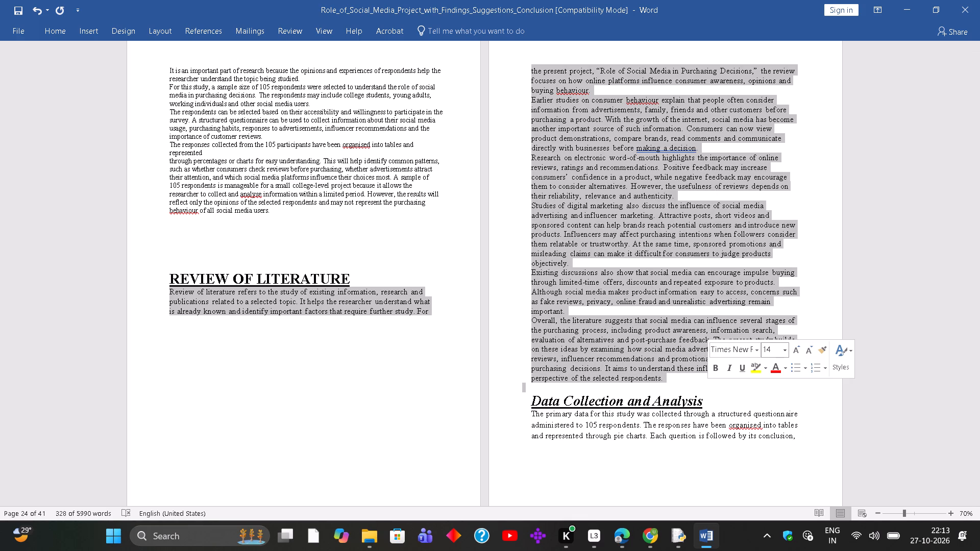
{"action": "left_click", "coordinate": [783, 354]}
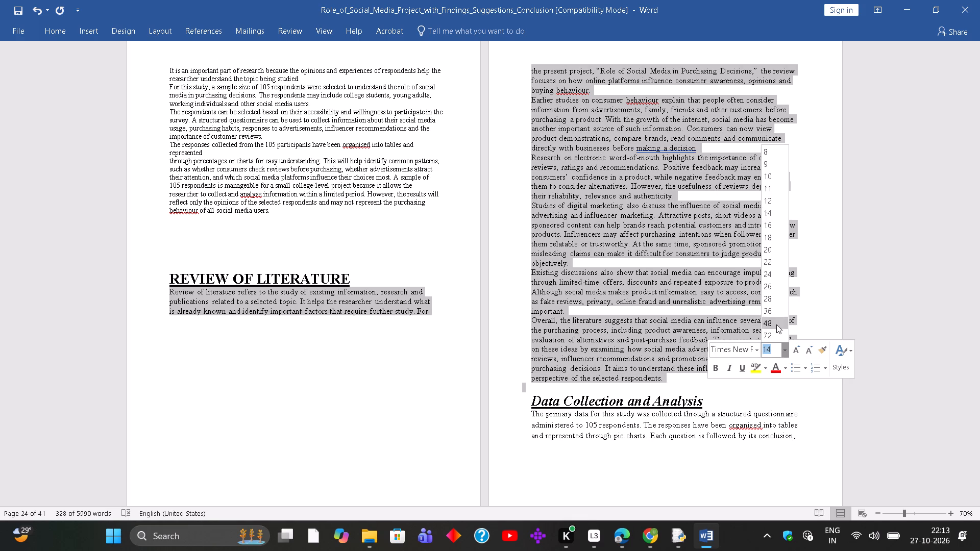
{"action": "left_click", "coordinate": [772, 201]}
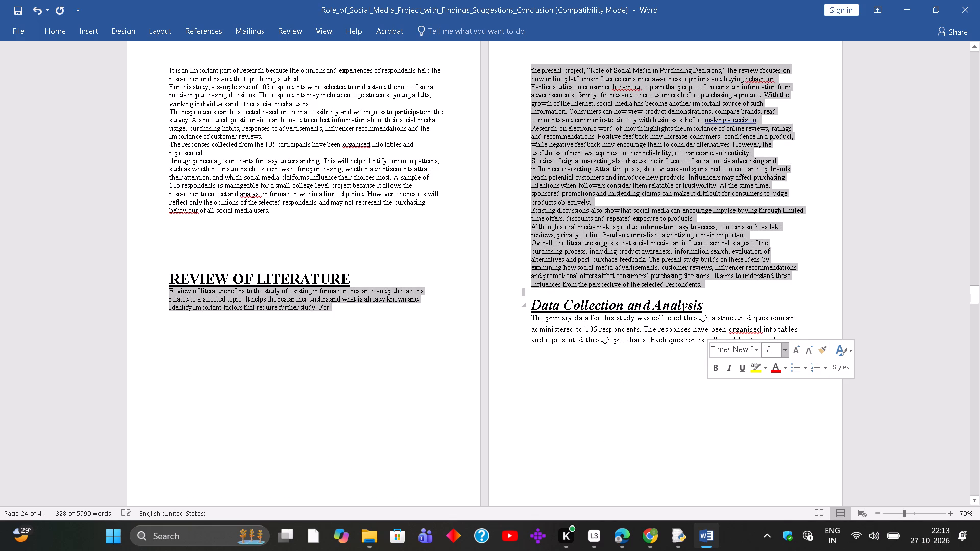
Remove the italic formatting from the "Data Collection and Analysis" heading.
{"action": "left_click_drag", "start_coordinate": [531, 308], "coordinate": [714, 311]}
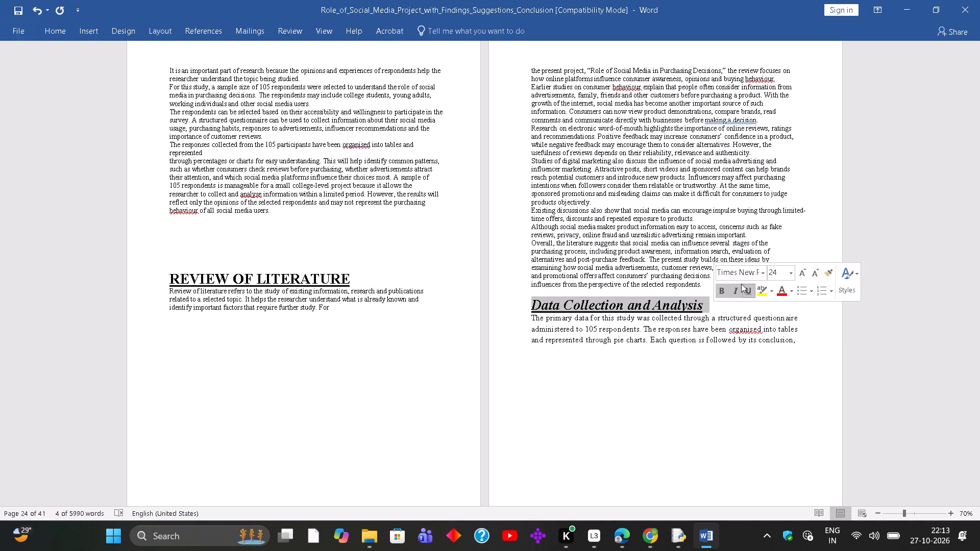
{"action": "left_click", "coordinate": [734, 291]}
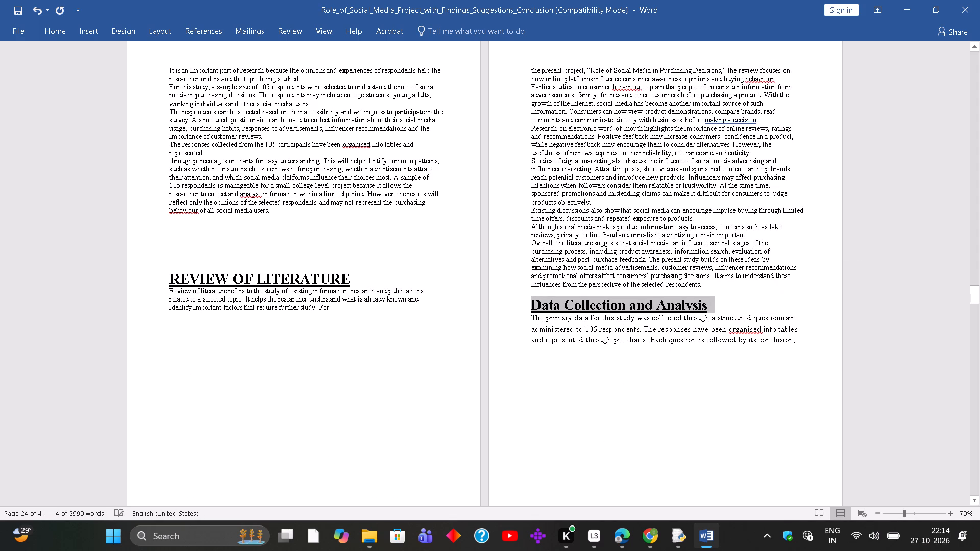
Set the Data Collection and Analysis introductory text, across both pages up to the Question 1 heading, to 12 pt.
{"action": "left_click_drag", "start_coordinate": [529, 317], "coordinate": [616, 356]}
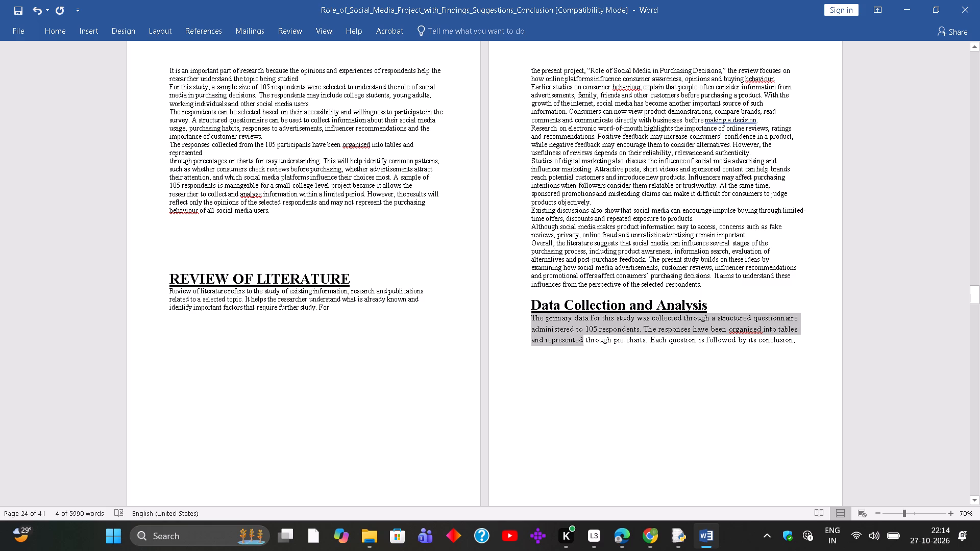
{"action": "left_click_drag", "start_coordinate": [616, 356], "coordinate": [691, 456]}
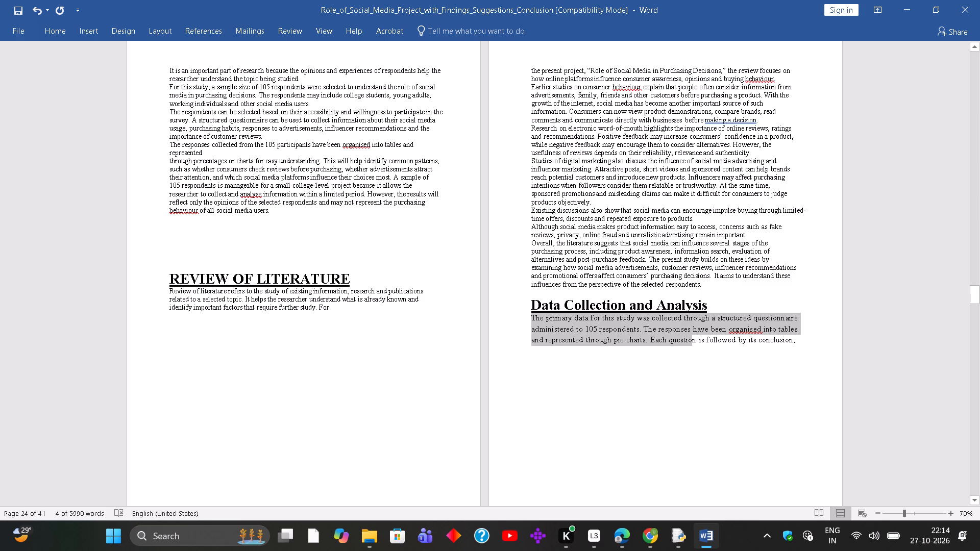
{"action": "left_click_drag", "start_coordinate": [691, 456], "coordinate": [537, 201]}
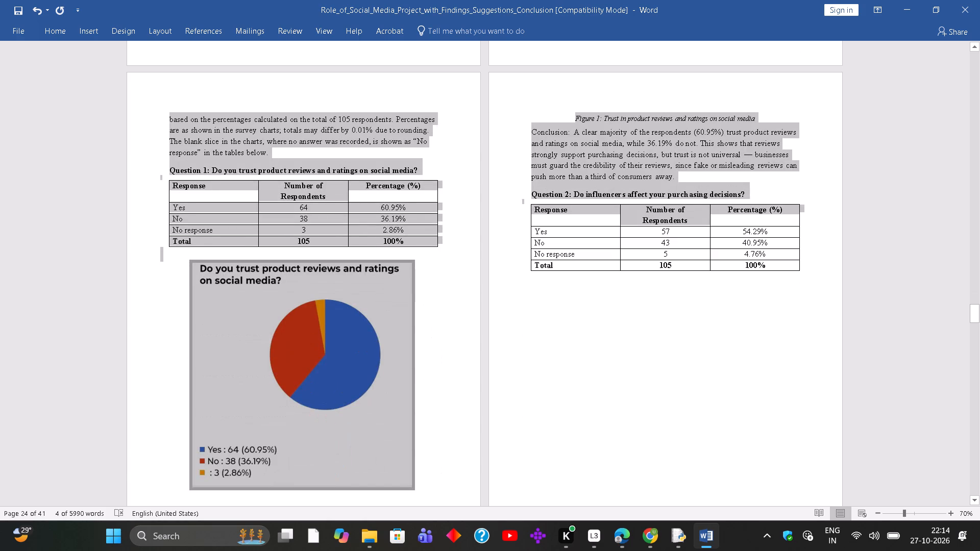
{"action": "left_click_drag", "start_coordinate": [537, 201], "coordinate": [297, 155]}
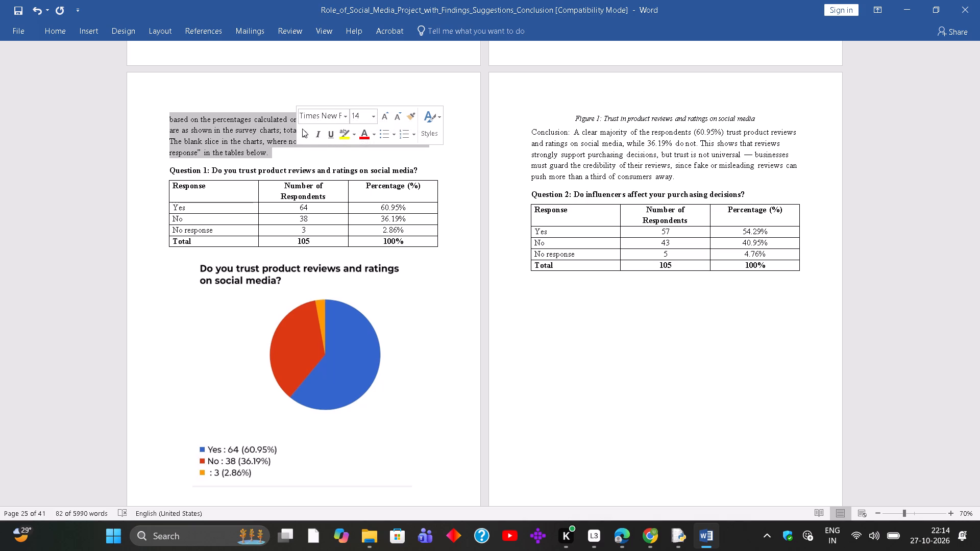
{"action": "left_click", "coordinate": [374, 122]}
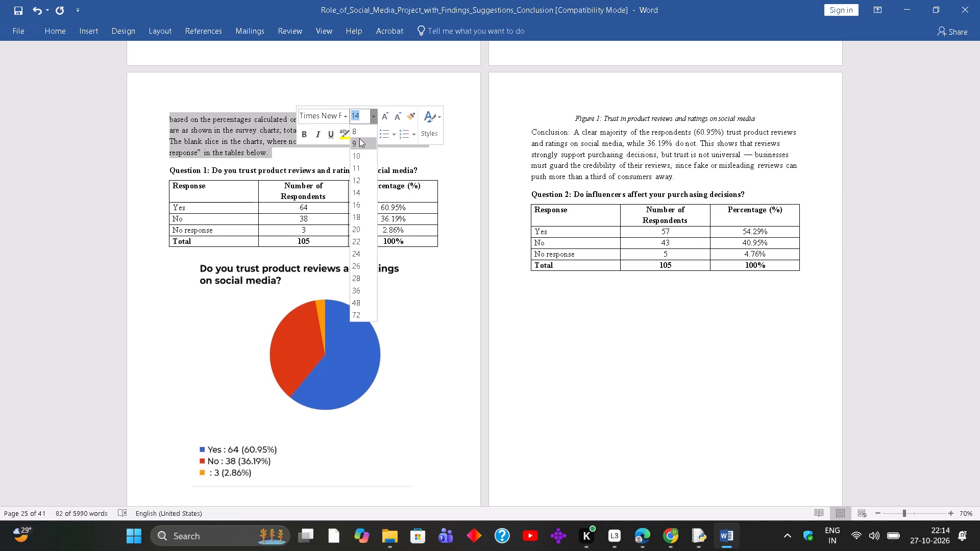
{"action": "left_click", "coordinate": [362, 179]}
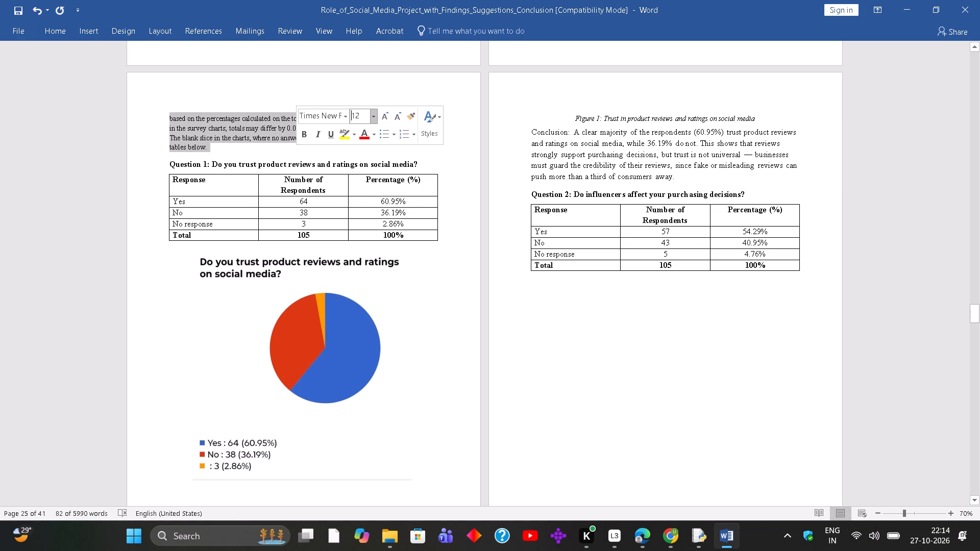
Look over the layout of the survey question tables, pie charts and conclusions from Question 1 to Question 4.
{"action": "scroll", "coordinate": [555, 263], "scroll_direction": "down", "scroll_amount": 4}
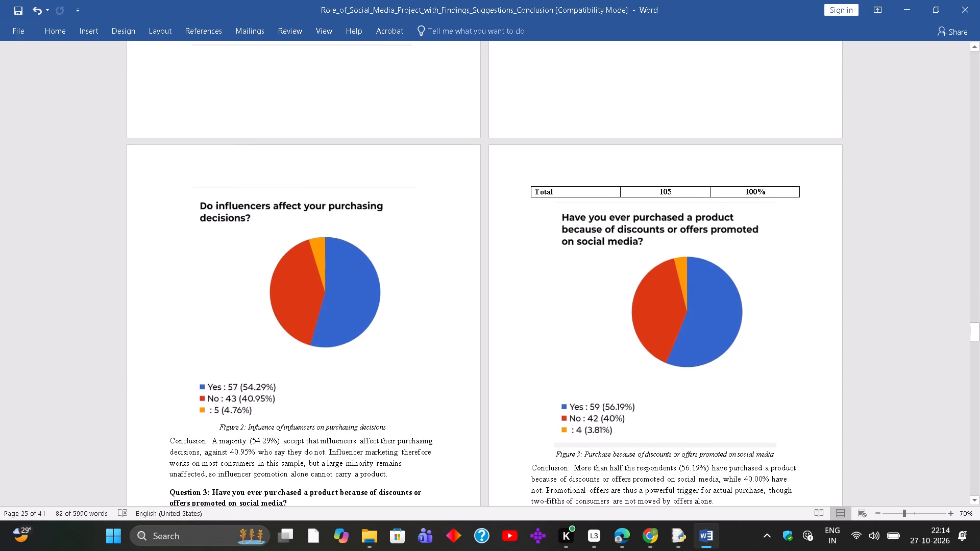
{"action": "scroll", "coordinate": [555, 263], "scroll_direction": "down", "scroll_amount": 2}
{"action": "scroll", "coordinate": [555, 263], "scroll_direction": "up", "scroll_amount": 1}
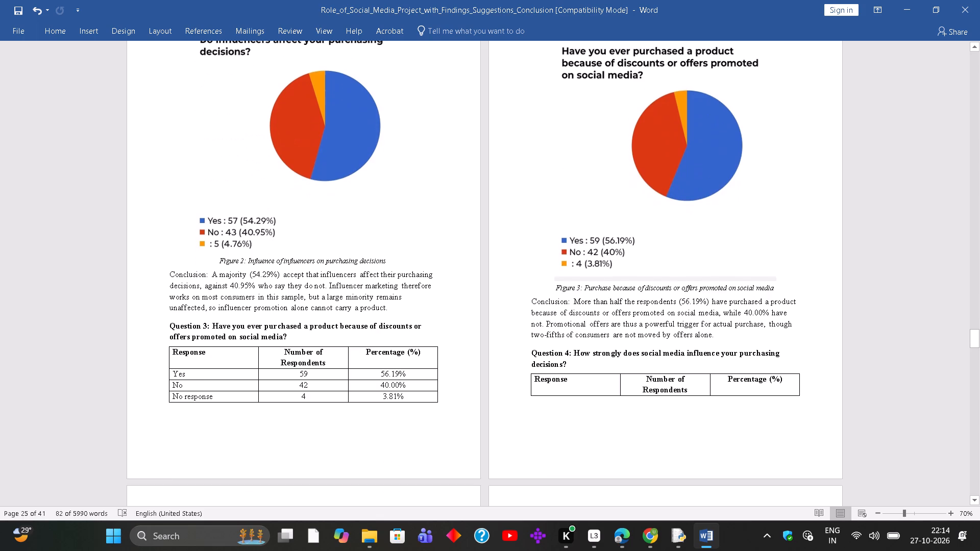
{"action": "scroll", "coordinate": [555, 263], "scroll_direction": "up", "scroll_amount": 1}
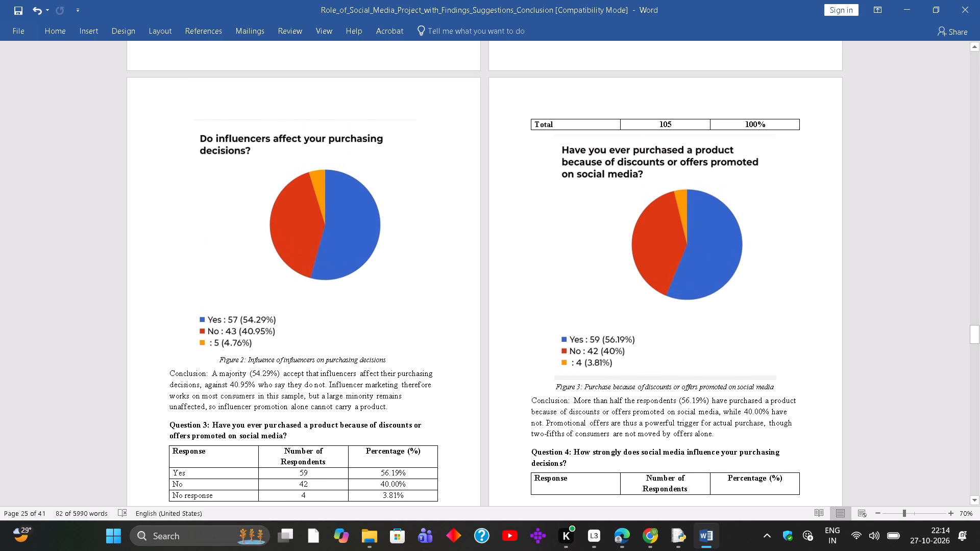
{"action": "scroll", "coordinate": [555, 263], "scroll_direction": "up", "scroll_amount": 5}
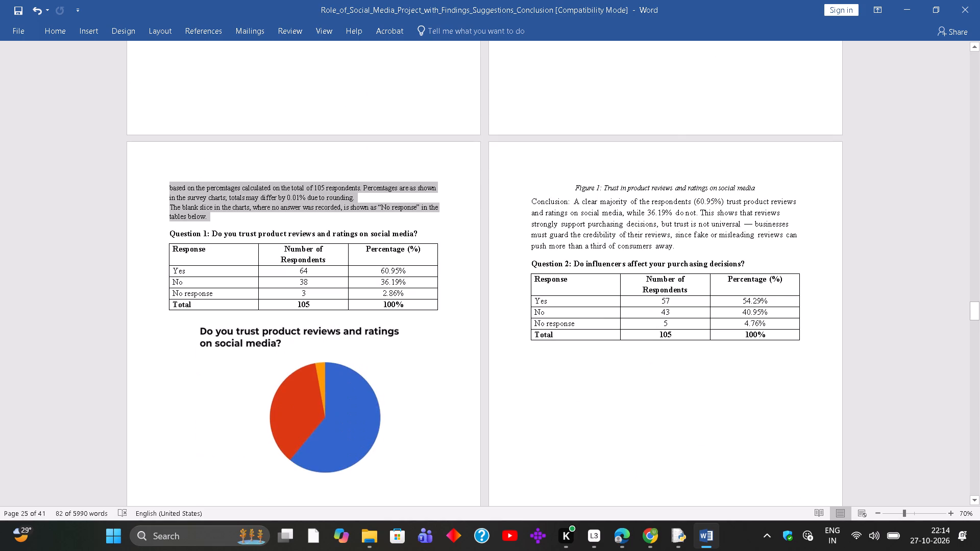
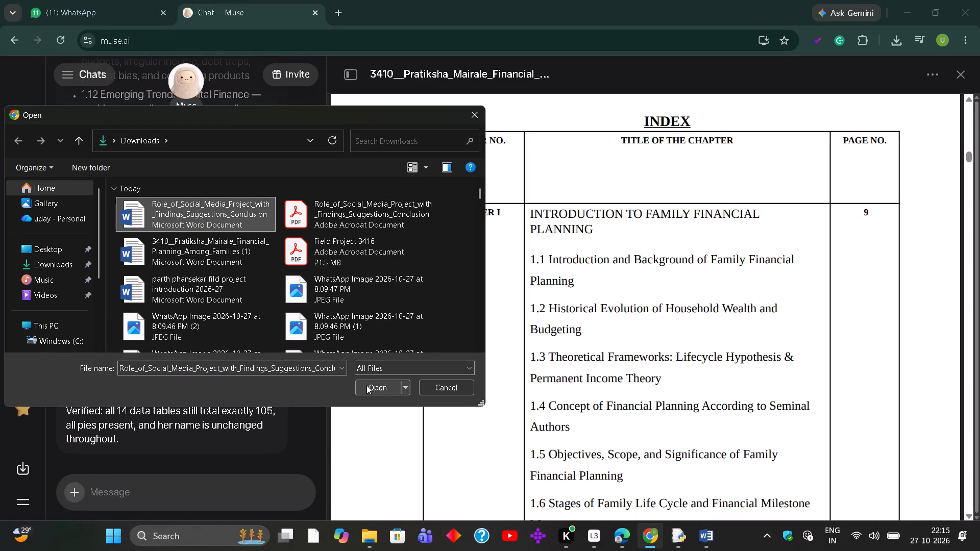
Attach the Role_of_Social_Media_Project_with_Findings_Suggestions_Conclusion Word document to the Muse chat message and close the open document preview.
{"action": "left_click", "coordinate": [366, 387]}
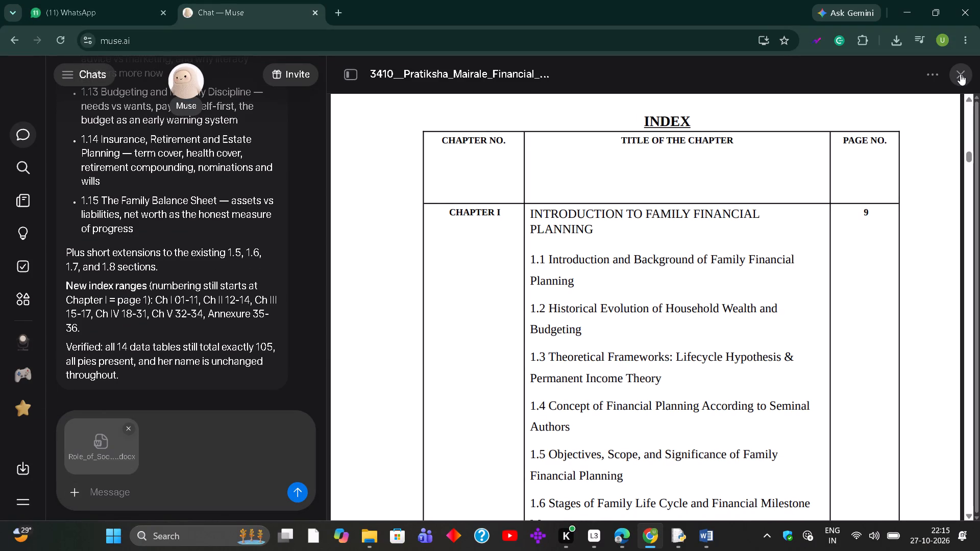
{"action": "left_click", "coordinate": [960, 74]}
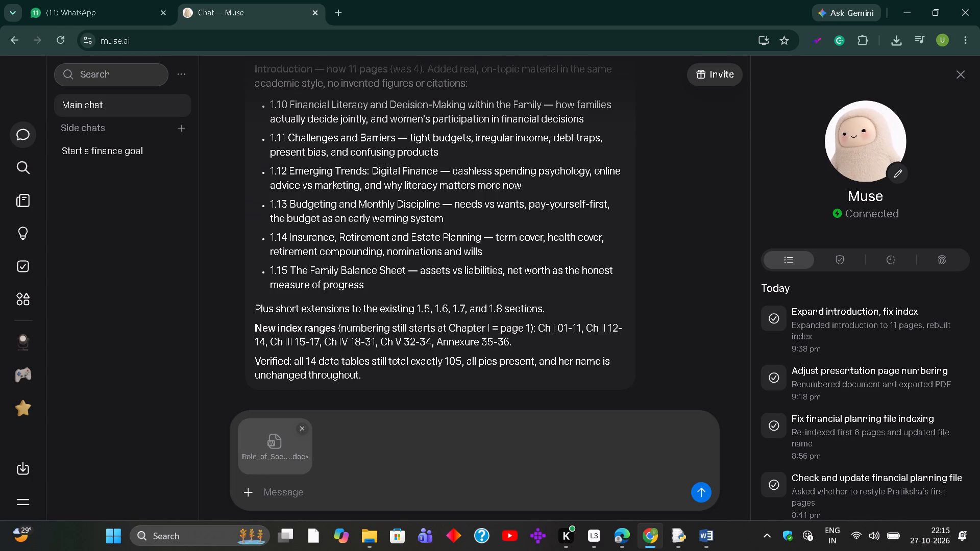
Write the chat message that accompanies the attached social media project document, starting with "in".
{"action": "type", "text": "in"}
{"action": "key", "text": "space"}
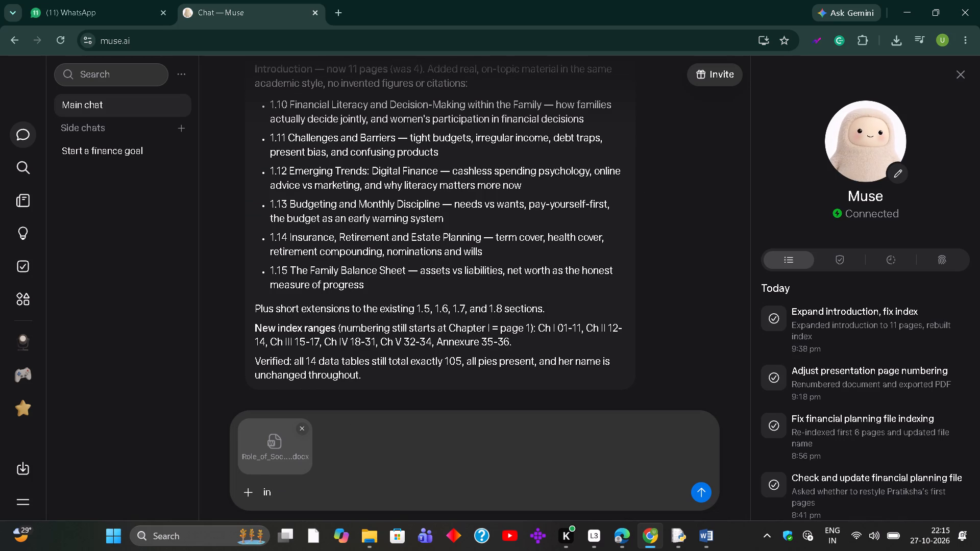
{"action": "type", "text": "this"}
{"action": "key", "text": "space"}
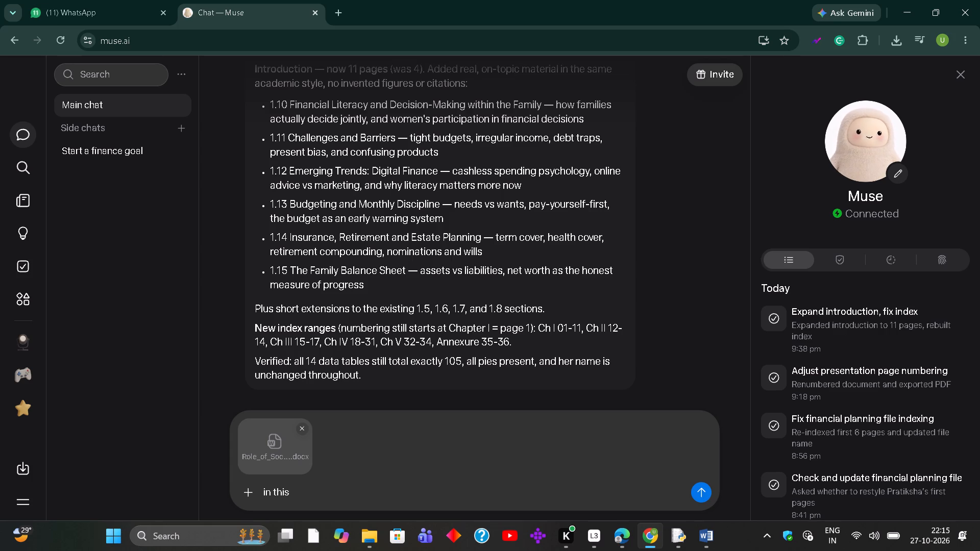
{"action": "type", "text": "th"}
{"action": "type", "text": "er"}
{"action": "key", "text": "space"}
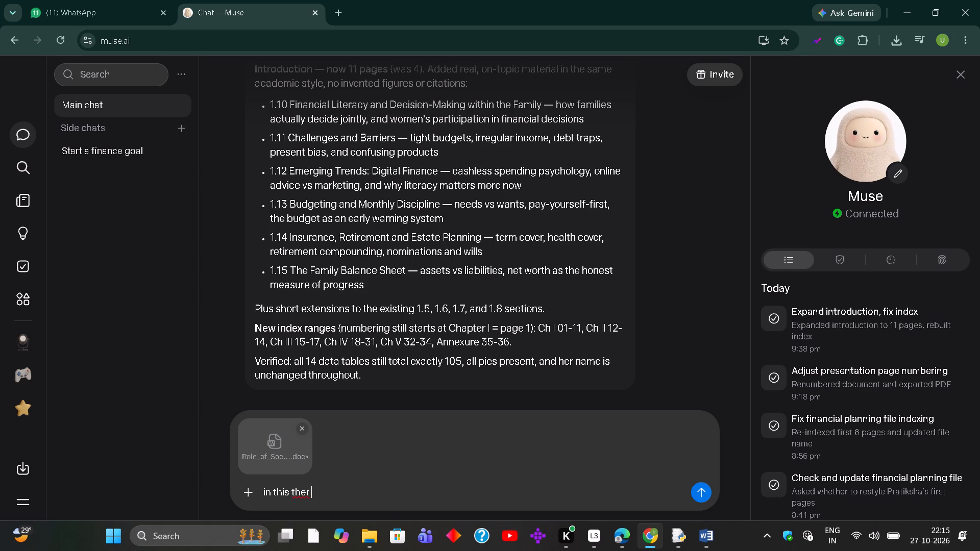